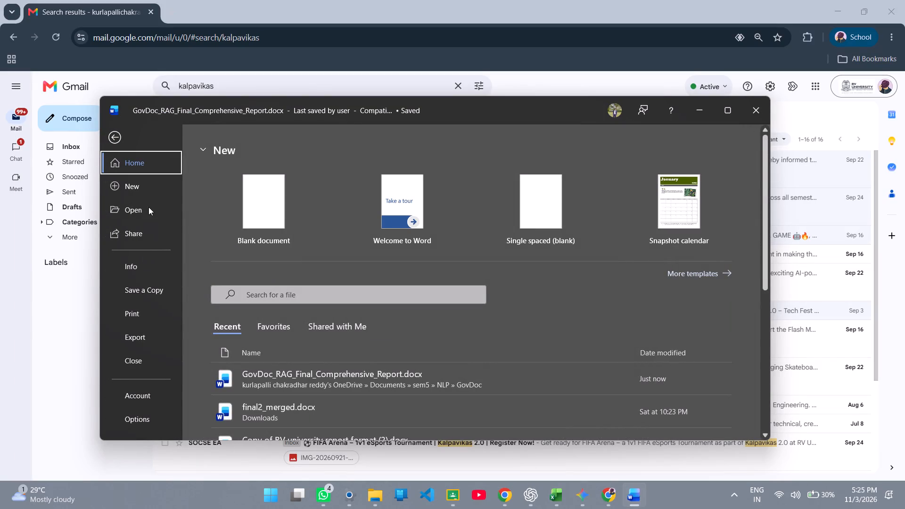
Create a new blank document and maximize its window.
click(242, 214)
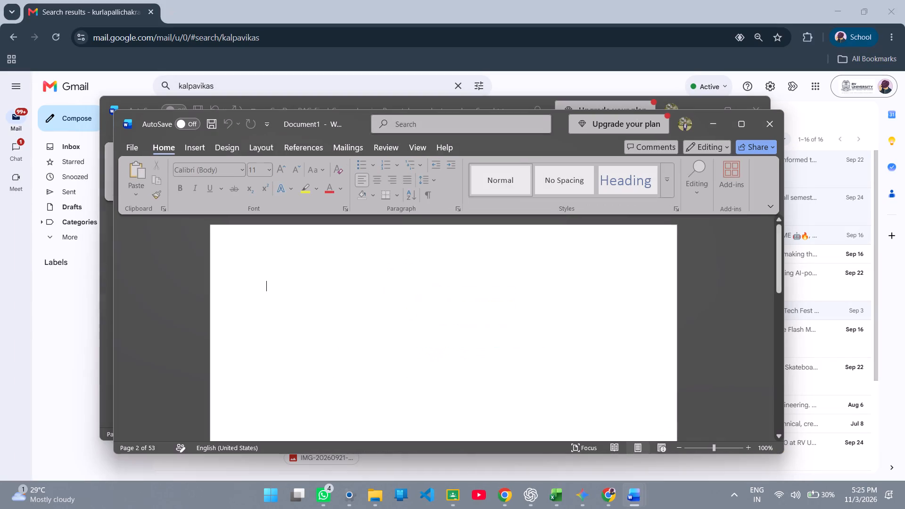
click(740, 118)
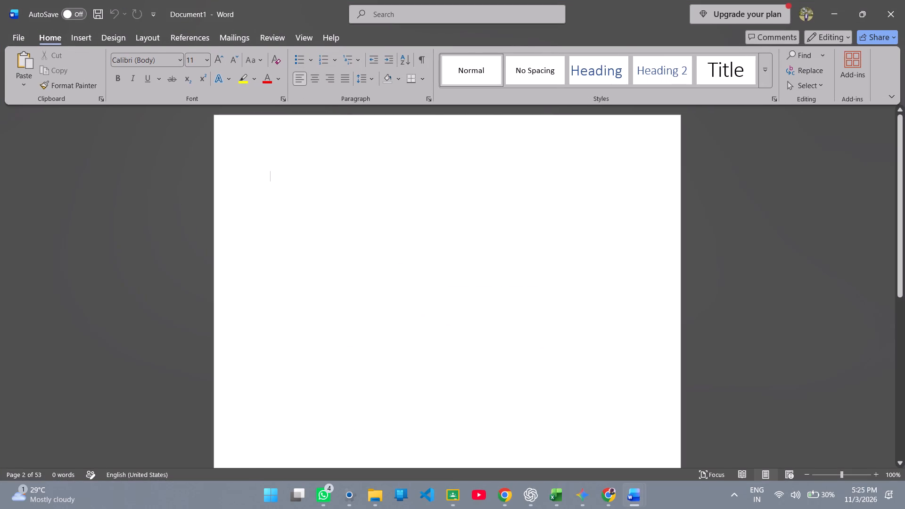
Switch to File Explorer and open the Screenshots folder inside Pictures.
click(378, 504)
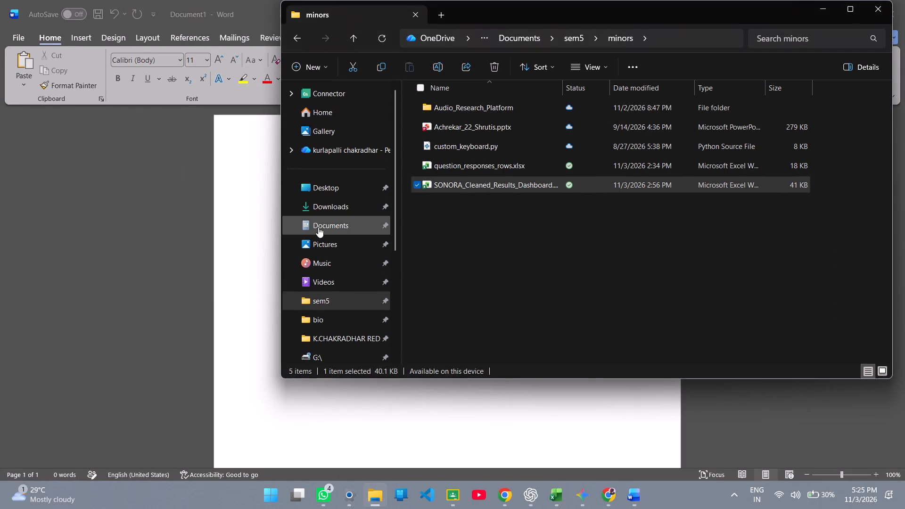
click(314, 227)
click(329, 286)
click(327, 240)
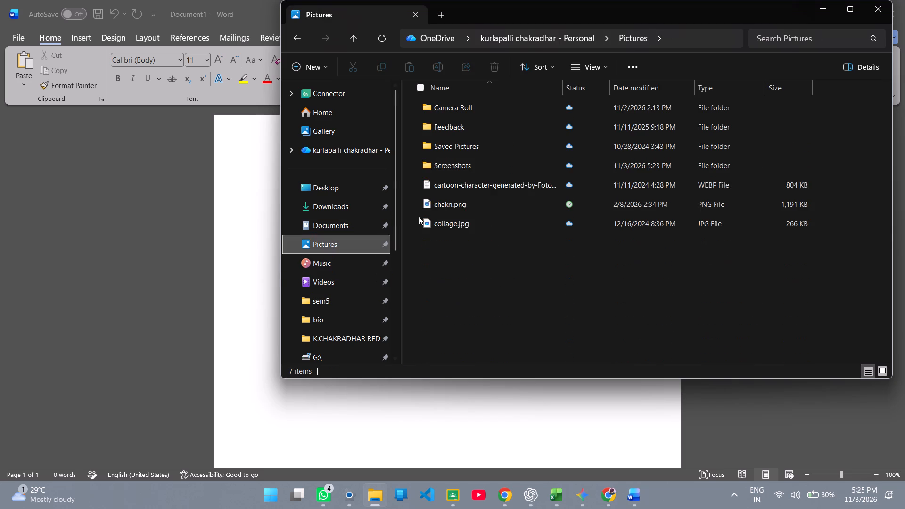
double_click(444, 168)
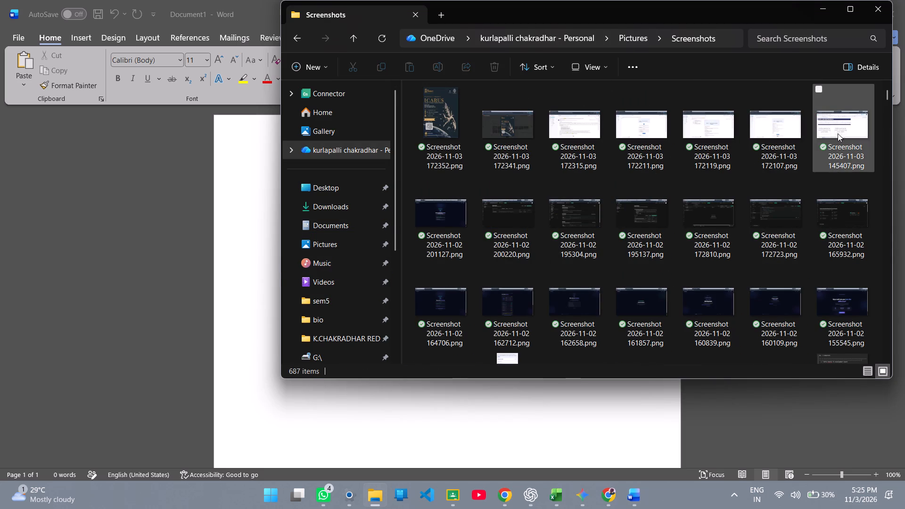
Insert the ICARUS poster, Screenshot 2026-11-03 172352.png, into the blank Word document and enlarge it to about two-thirds of the text width.
drag(430, 99, 426, 200)
key(alt+Tab)
scroll(440, 249, down, 3)
scroll(440, 249, up, 4)
drag(430, 258, 516, 182)
scroll(492, 238, down, 5)
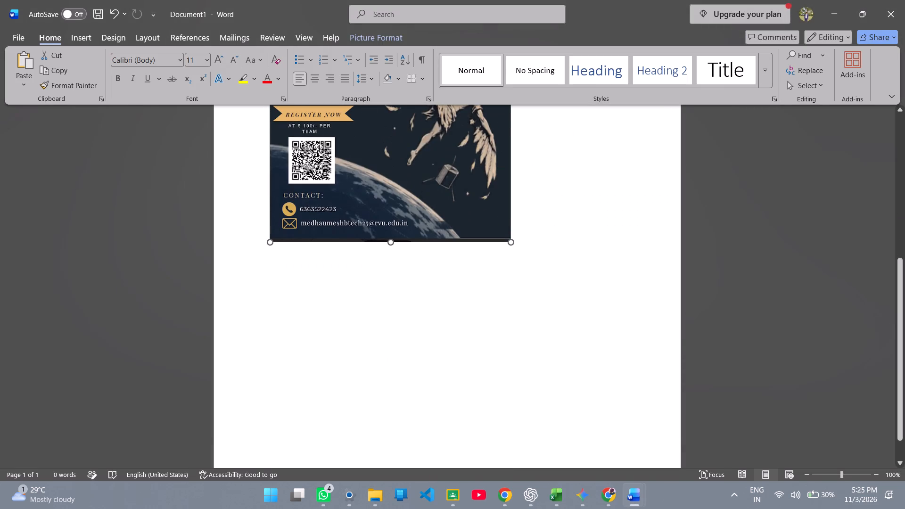
Insert Screenshot 2026-11-03 172315.png from the Screenshots folder below the poster in the Word document.
key(alt+Tab)
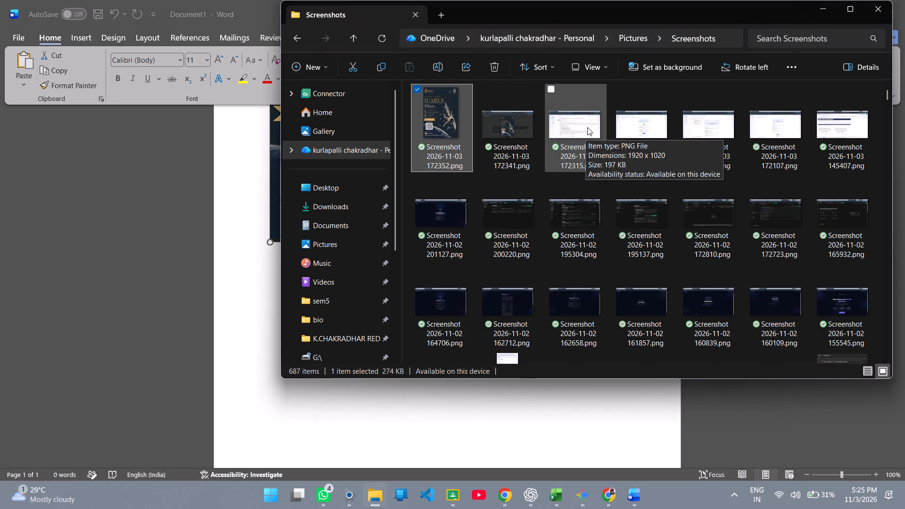
drag(587, 127, 347, 346)
key(alt+Tab)
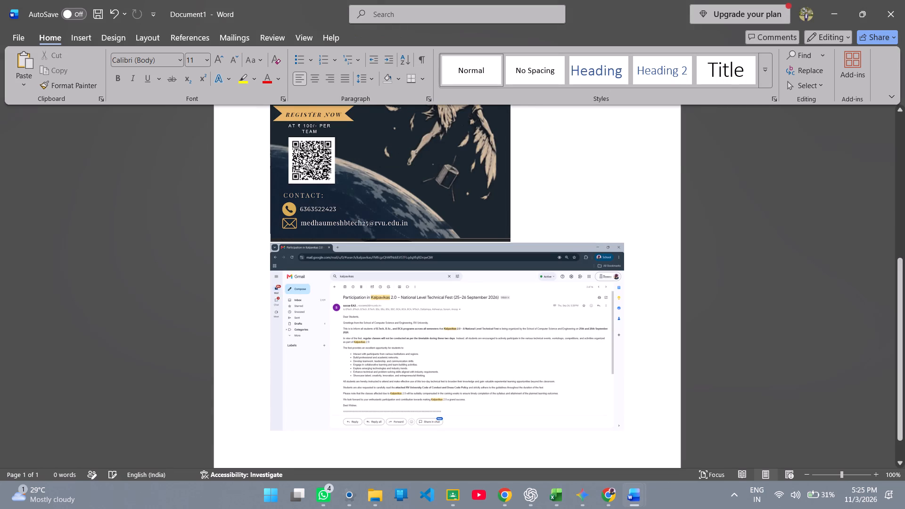
Start a new line after the Kalpavikas e-mail image and insert Screenshot 2026-11-03 172211.png there.
scroll(515, 286, down, 4)
click(633, 397)
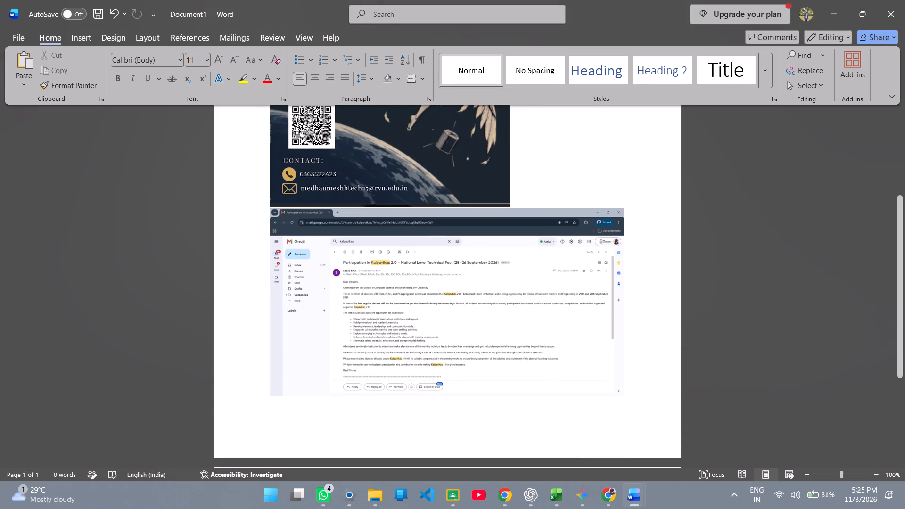
key(Return)
key(alt+Tab)
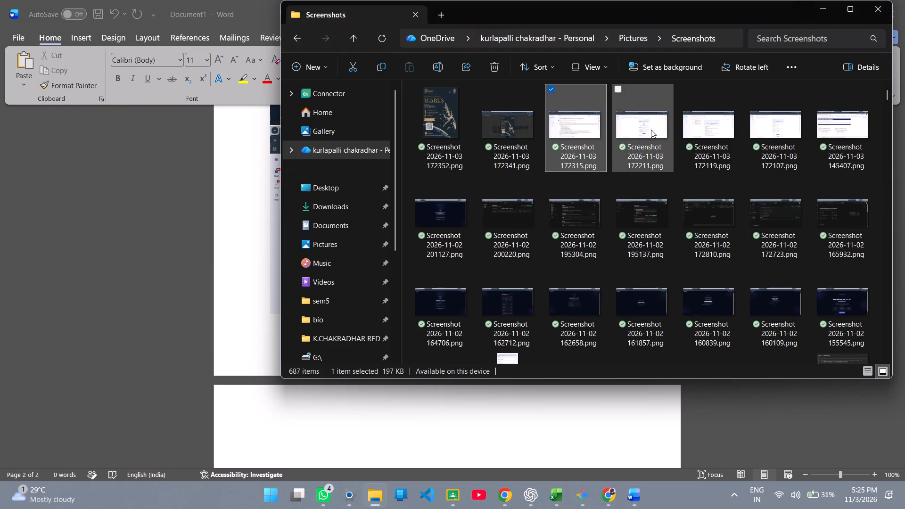
drag(647, 123, 420, 410)
key(alt+Tab)
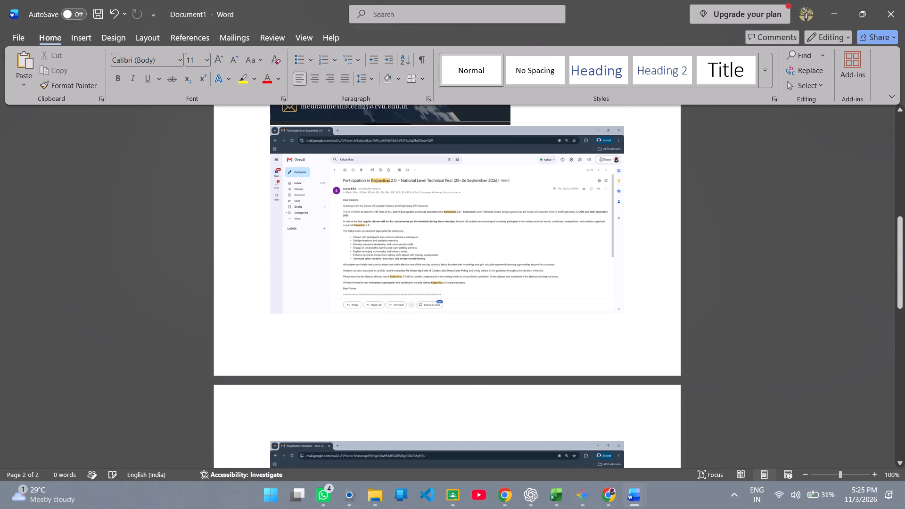
Start a new line after the registration e-mail image and insert Screenshot 2026-11-03 172119.png there.
scroll(420, 410, down, 6)
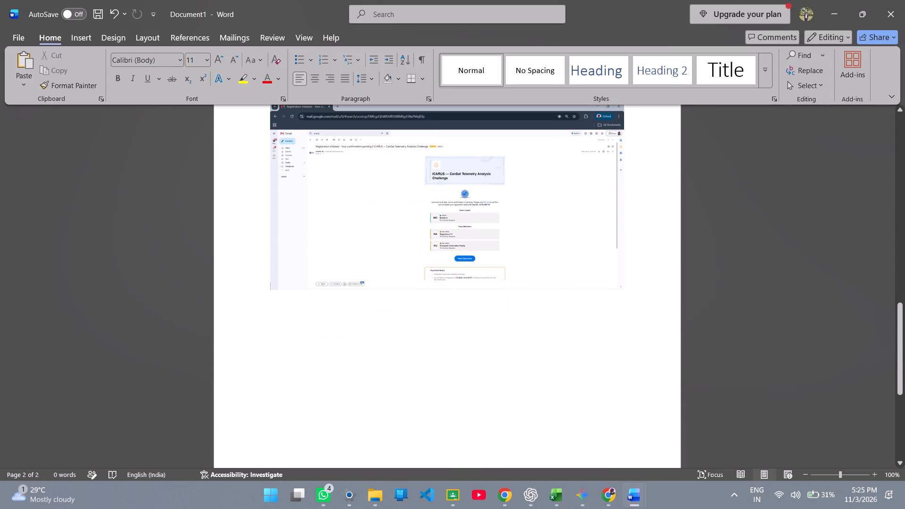
click(631, 281)
key(Return)
key(alt+Tab)
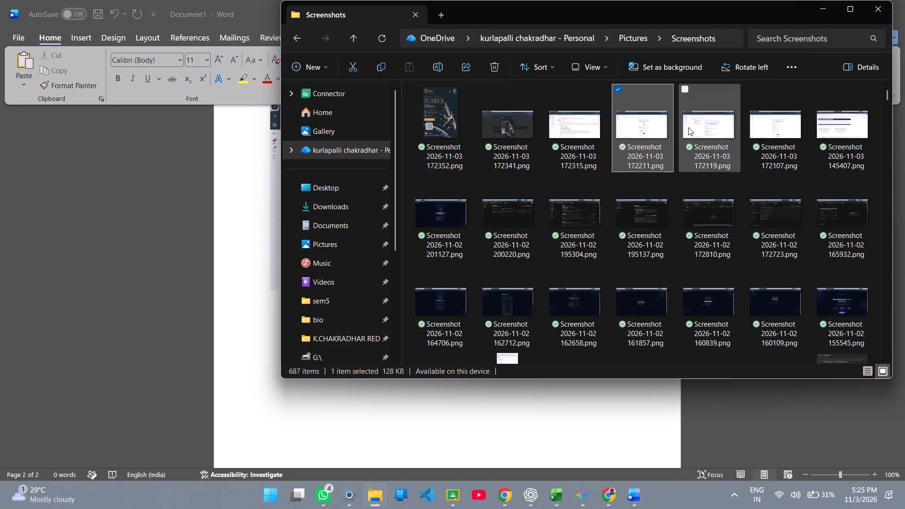
drag(700, 124, 387, 376)
key(alt+Tab)
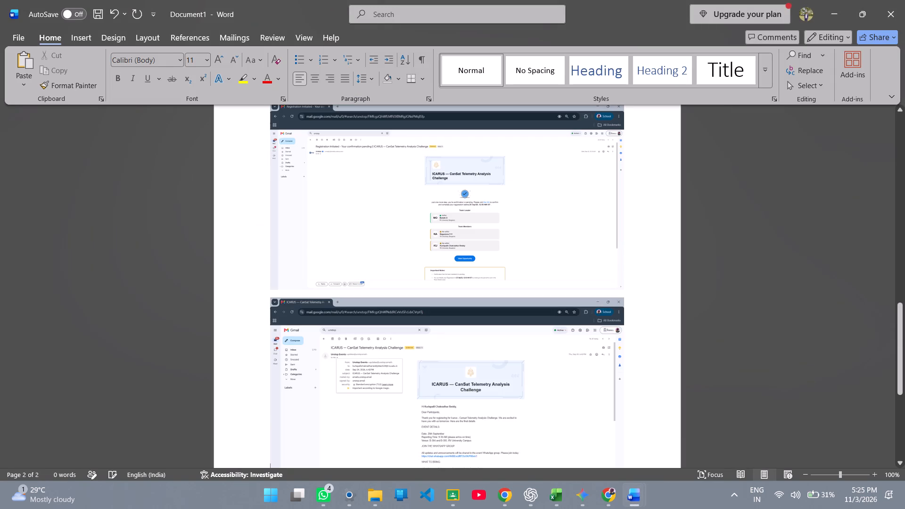
Preview Screenshot 2026-11-03 145407.png in the Screenshots folder and close the preview.
scroll(470, 297, down, 3)
key(alt+Tab)
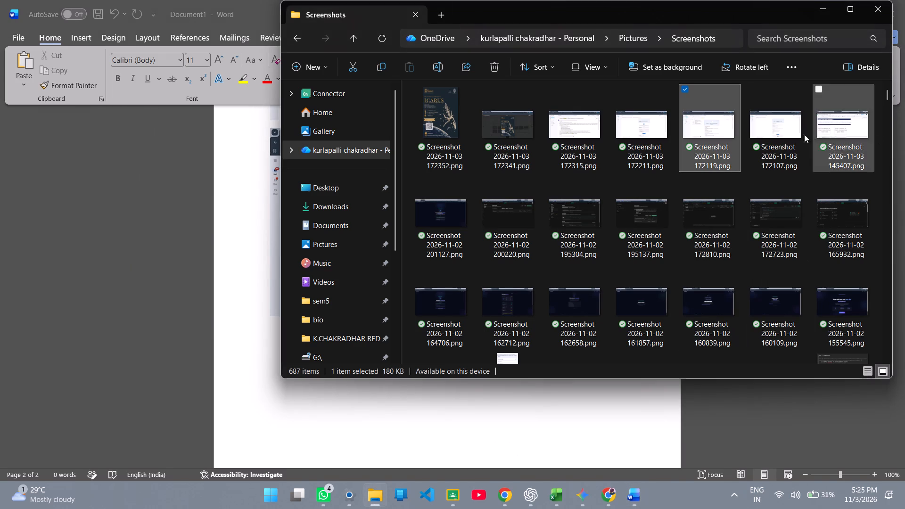
click(846, 124)
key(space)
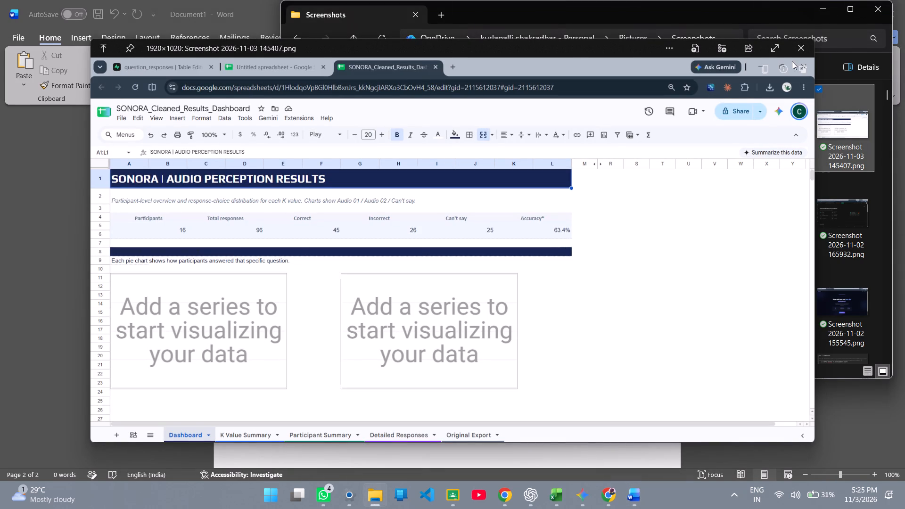
click(796, 56)
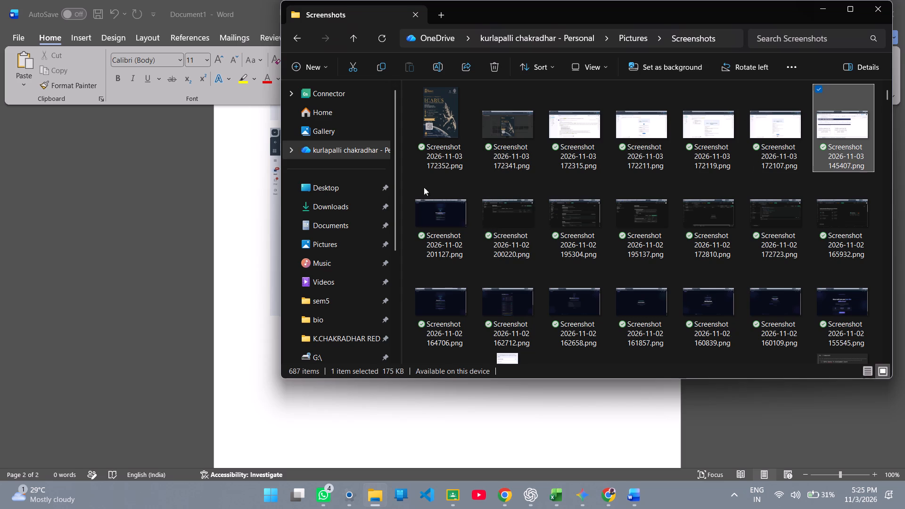
Look through the pinned folders in File Explorer for another location.
scroll(350, 301, down, 1)
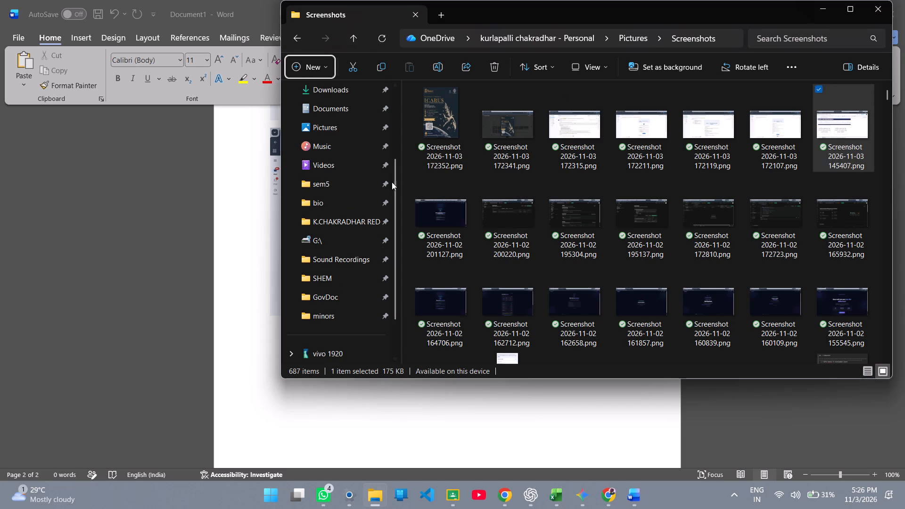
Switch back to the Word document containing the inserted screenshots.
key(alt+Tab)
scroll(447, 290, down, 3)
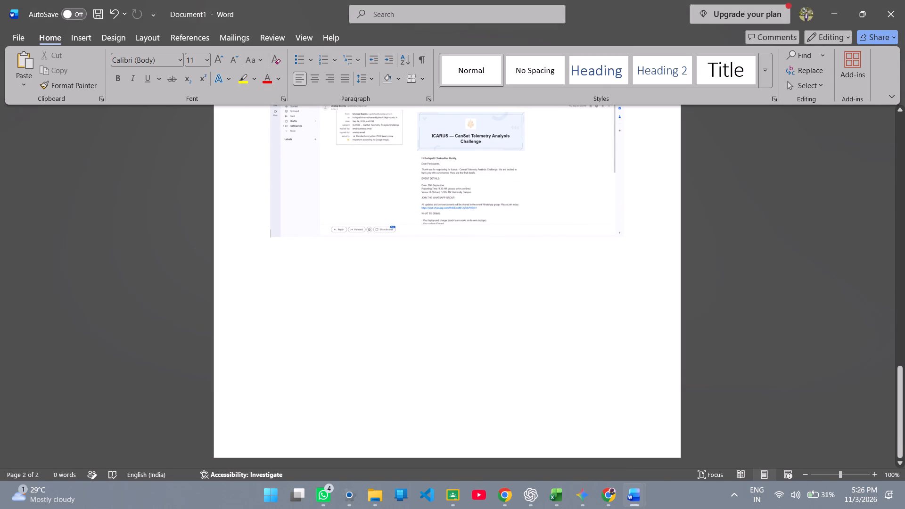
Switch to File Explorer and check the Pictures and Saved Pictures folders for the next image.
click(382, 494)
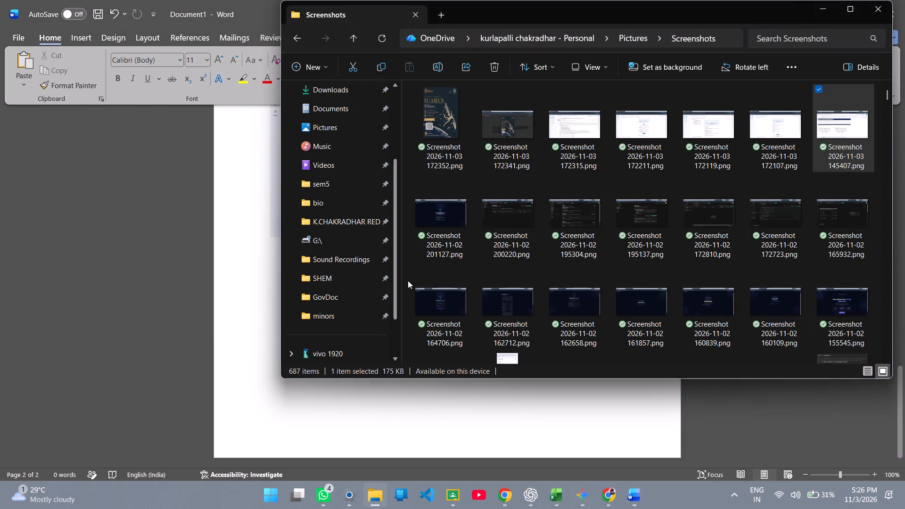
click(348, 121)
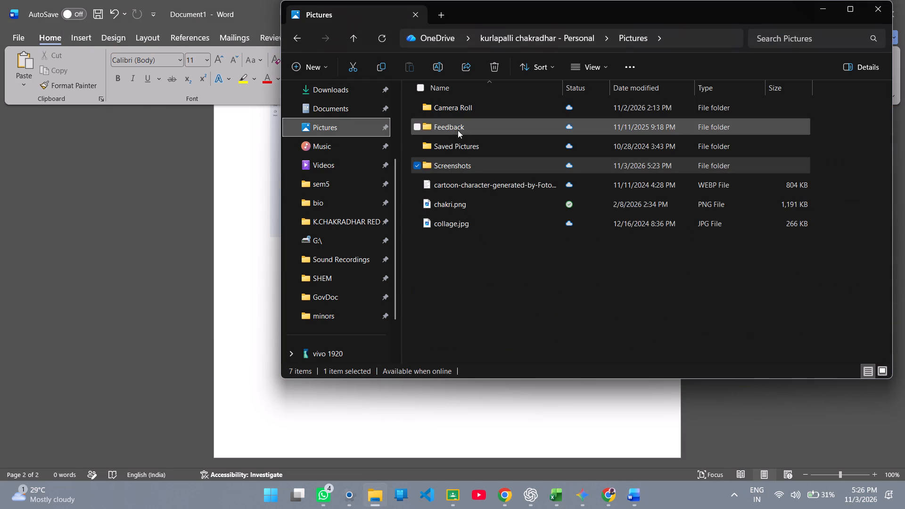
double_click(446, 146)
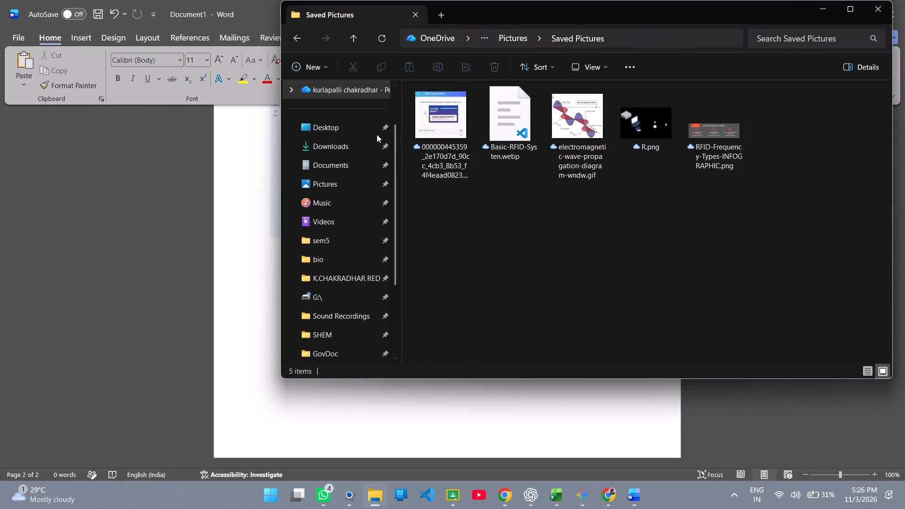
drag(594, 233, 416, 91)
click(724, 230)
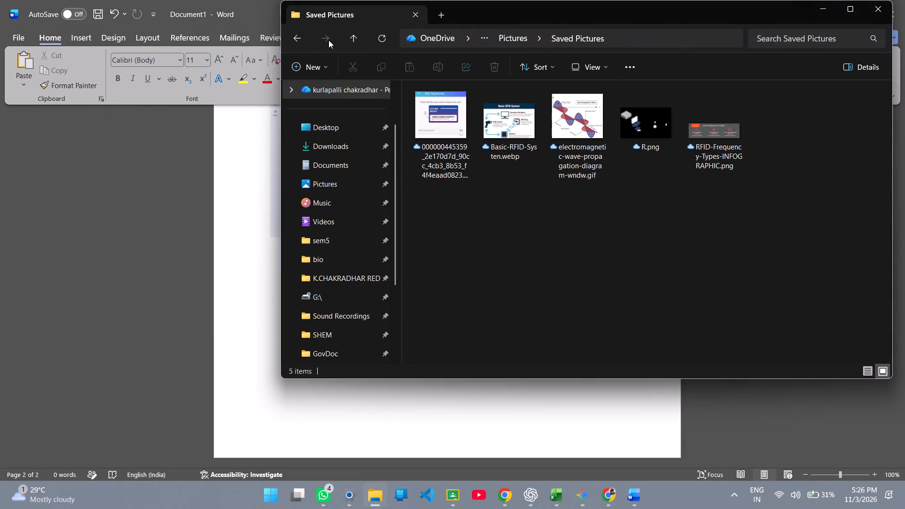
click(289, 32)
click(292, 35)
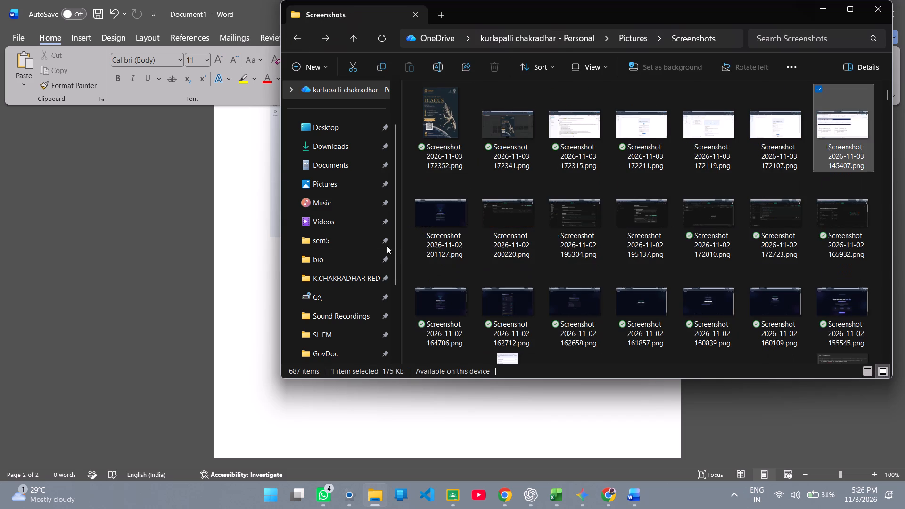
Insert the WhatsApp image dated 2026-11-03 from the Downloads folder into the Word document.
click(346, 146)
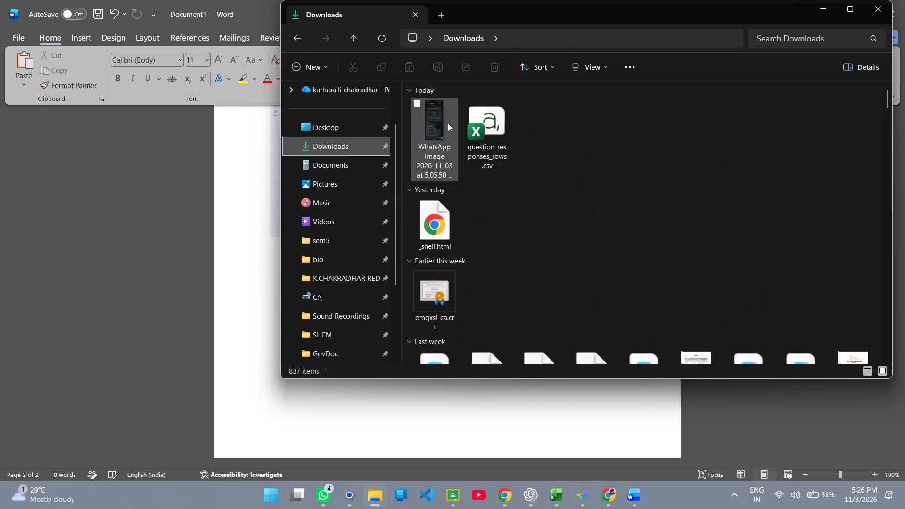
drag(448, 123, 430, 168)
key(alt+Tab)
key(alt+Tab)
drag(434, 126, 426, 178)
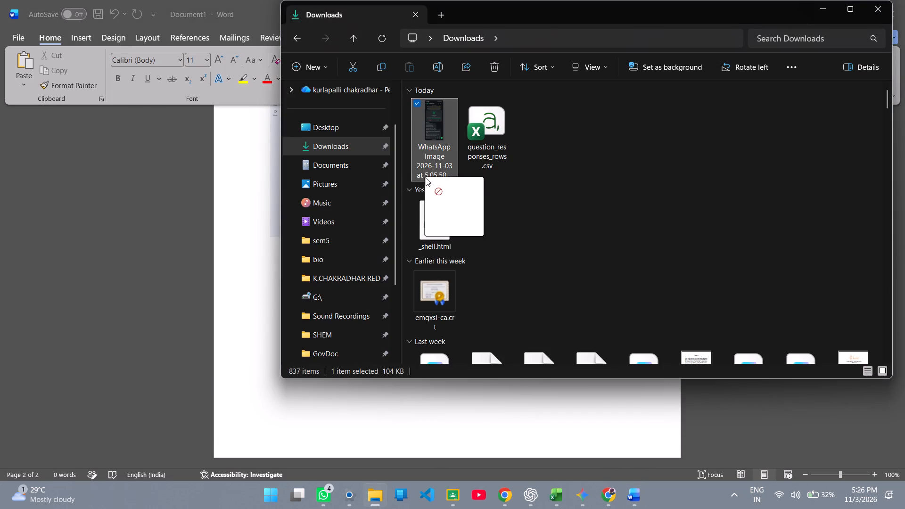
drag(426, 178, 378, 328)
key(alt+Tab)
Examine the inserted WhatsApp screenshot and its placement among the e-mail screenshots and page breaks.
scroll(422, 301, up, 8)
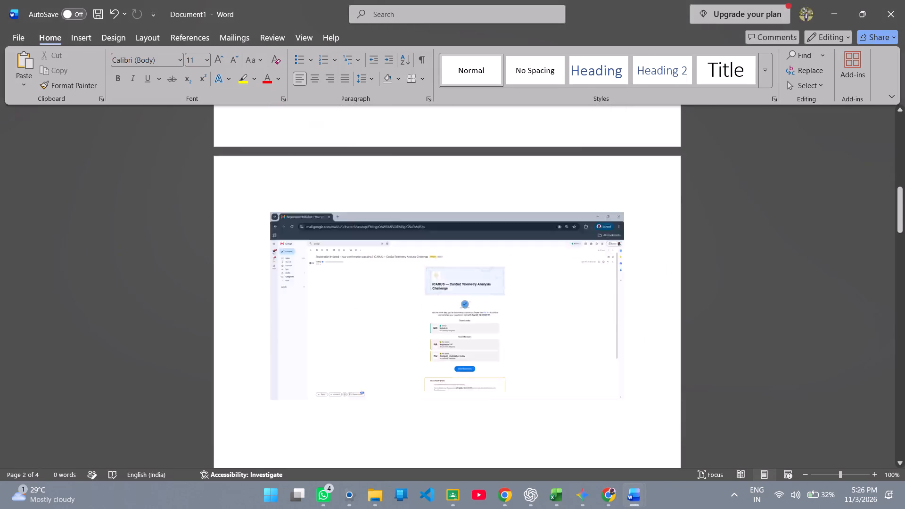
scroll(422, 301, down, 2)
scroll(422, 301, up, 1)
scroll(422, 301, down, 10)
scroll(422, 301, up, 1)
scroll(422, 301, down, 5)
scroll(422, 301, up, 1)
scroll(422, 301, down, 7)
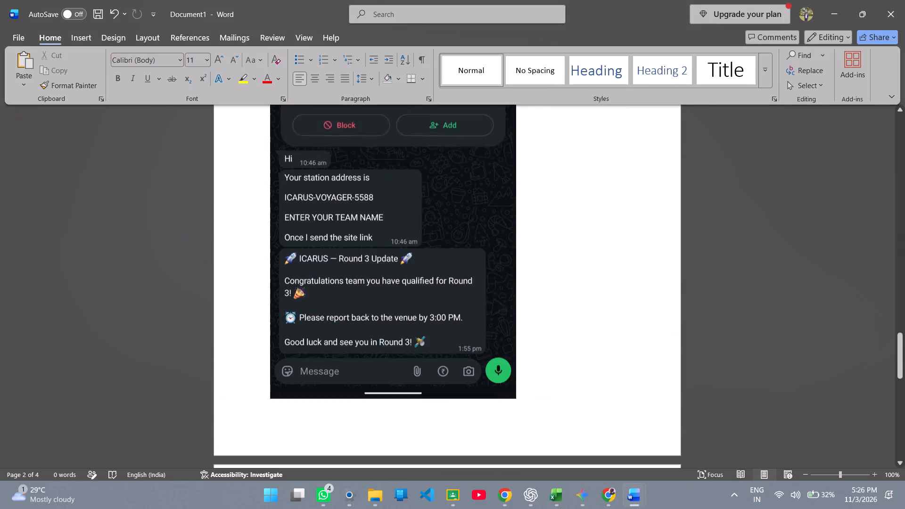
scroll(422, 301, up, 2)
scroll(422, 301, down, 8)
scroll(422, 301, up, 2)
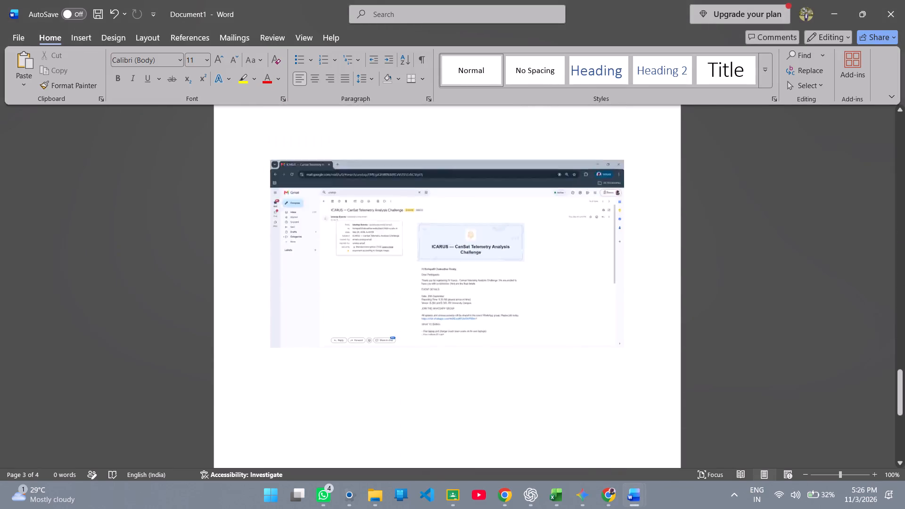
scroll(422, 301, up, 12)
scroll(422, 301, up, 11)
scroll(422, 301, down, 5)
scroll(422, 301, up, 5)
scroll(422, 301, down, 12)
Shrink the WhatsApp chat screenshot proportionally to about a third of the text width so the ICARUS event e-mail fits below it.
click(422, 301)
scroll(422, 301, down, 6)
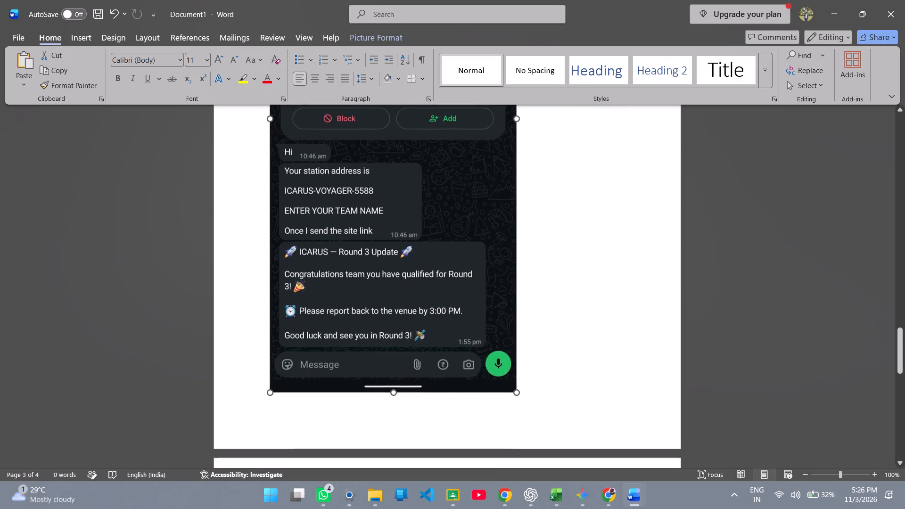
drag(515, 394, 466, 287)
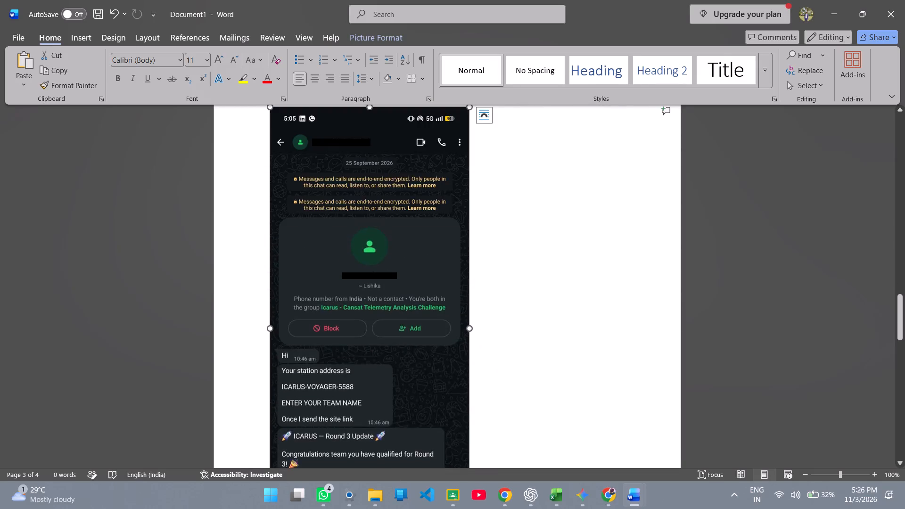
scroll(487, 353, down, 5)
scroll(487, 353, up, 14)
scroll(487, 353, down, 15)
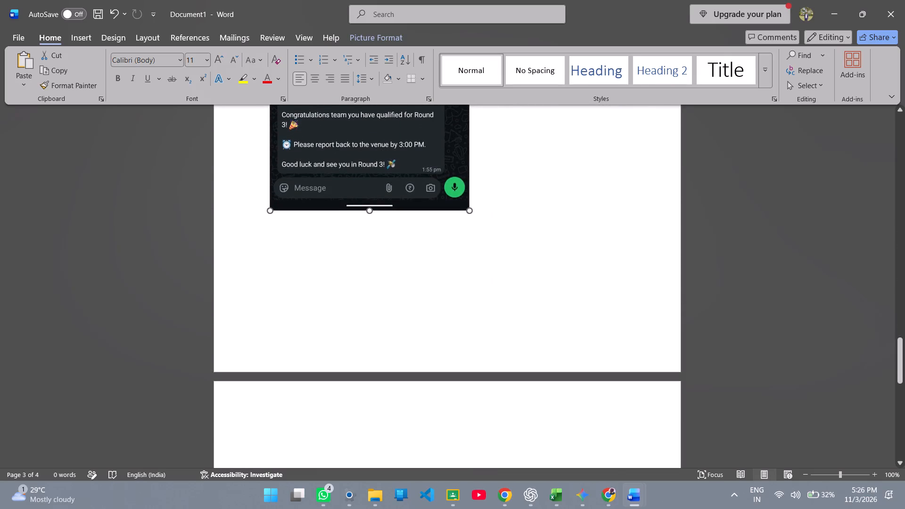
drag(469, 209, 395, 115)
scroll(425, 224, up, 5)
scroll(425, 224, down, 5)
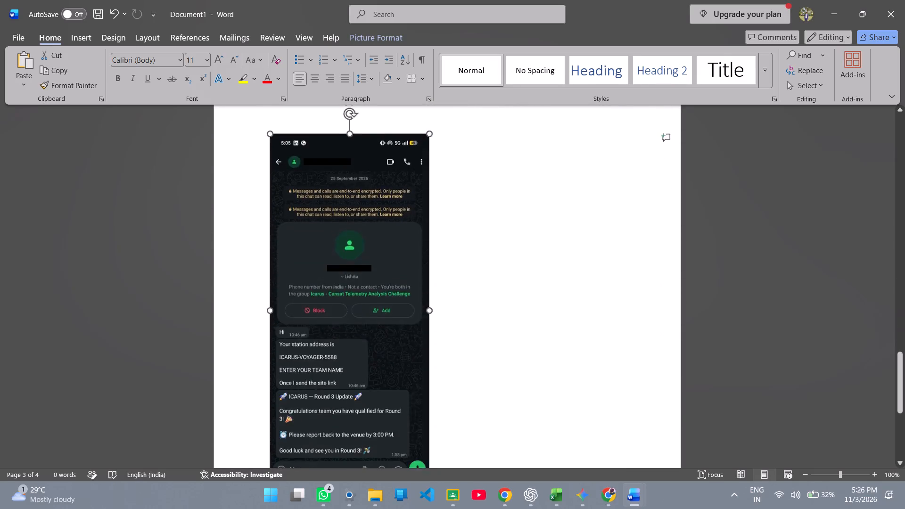
scroll(425, 224, up, 10)
scroll(425, 224, down, 10)
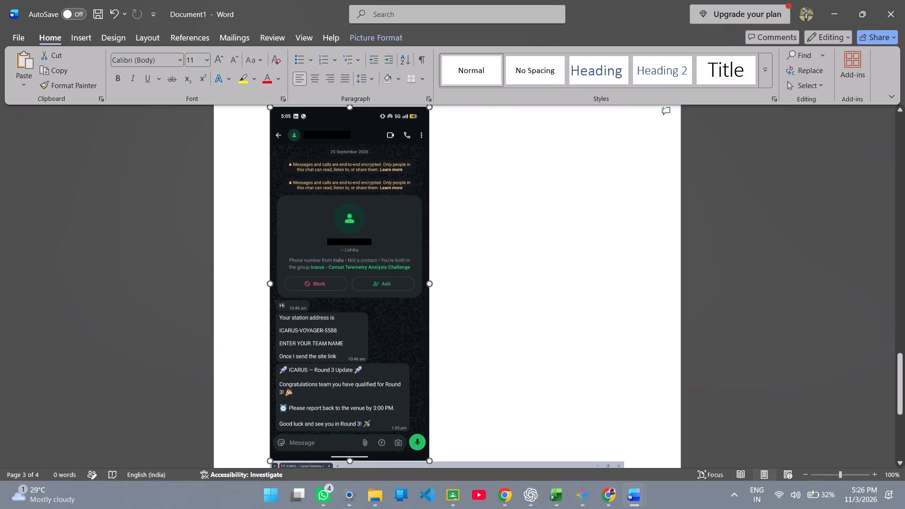
scroll(434, 357, down, 2)
drag(430, 345, 426, 267)
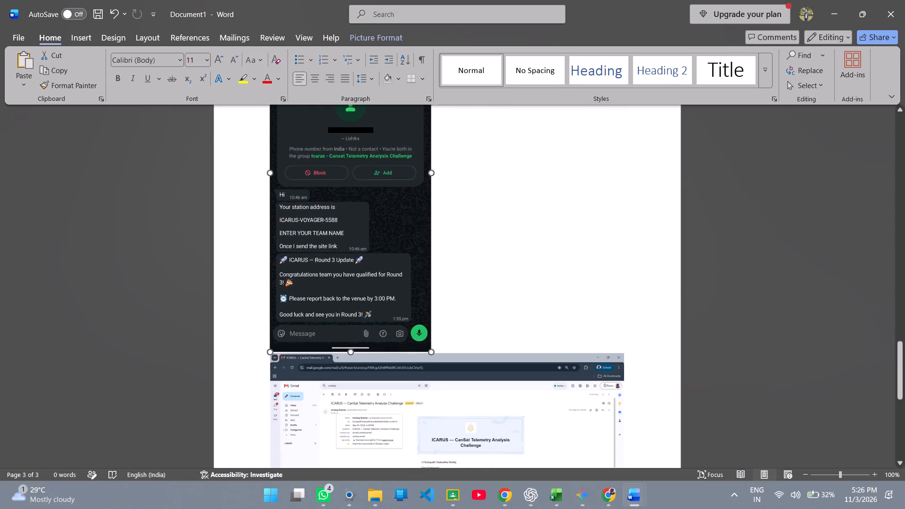
drag(426, 267, 392, 205)
scroll(418, 258, up, 4)
scroll(418, 258, down, 6)
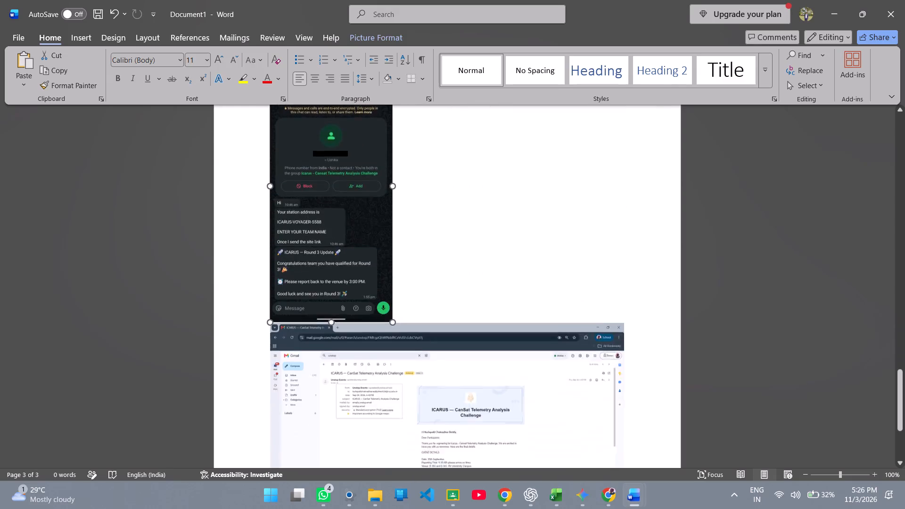
Reduce the ICARUS registration confirmation e-mail screenshot slightly, keeping its proportions.
scroll(418, 258, up, 1)
scroll(392, 325, up, 2)
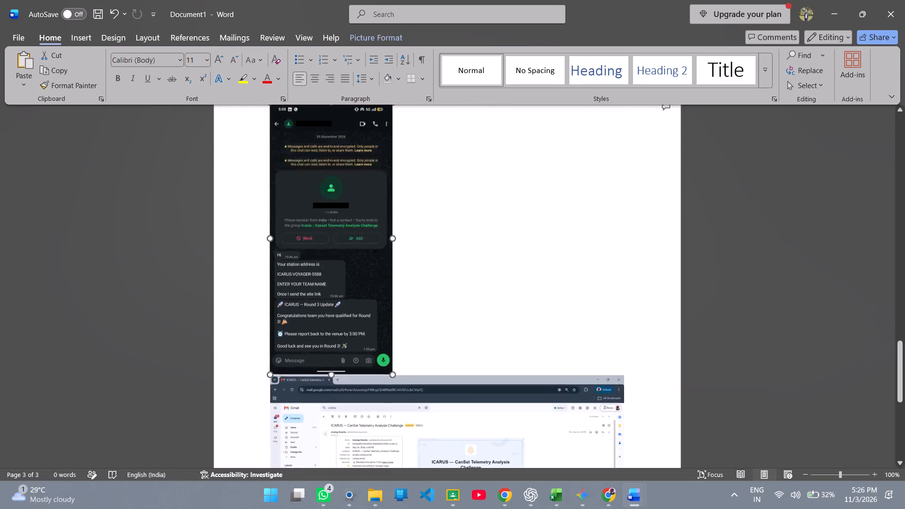
scroll(392, 325, up, 14)
scroll(483, 352, down, 1)
click(491, 335)
scroll(508, 353, down, 1)
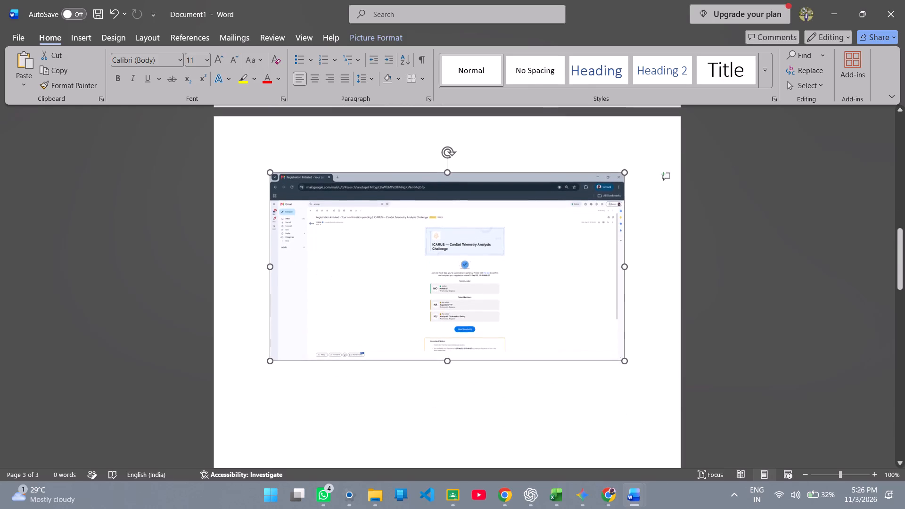
drag(625, 363, 583, 325)
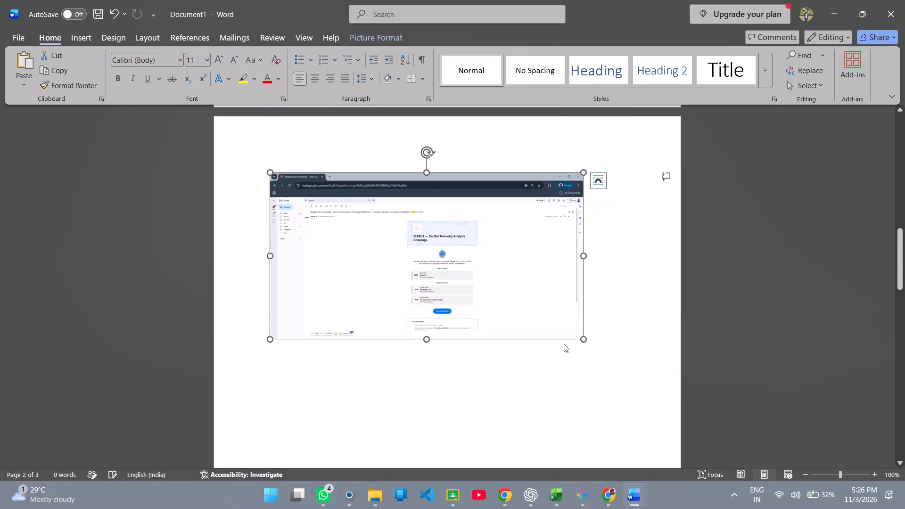
Move the WhatsApp chat screenshot onto the previous page, directly above the registration confirmation e-mail screenshot.
scroll(474, 397, down, 10)
drag(369, 393, 382, 124)
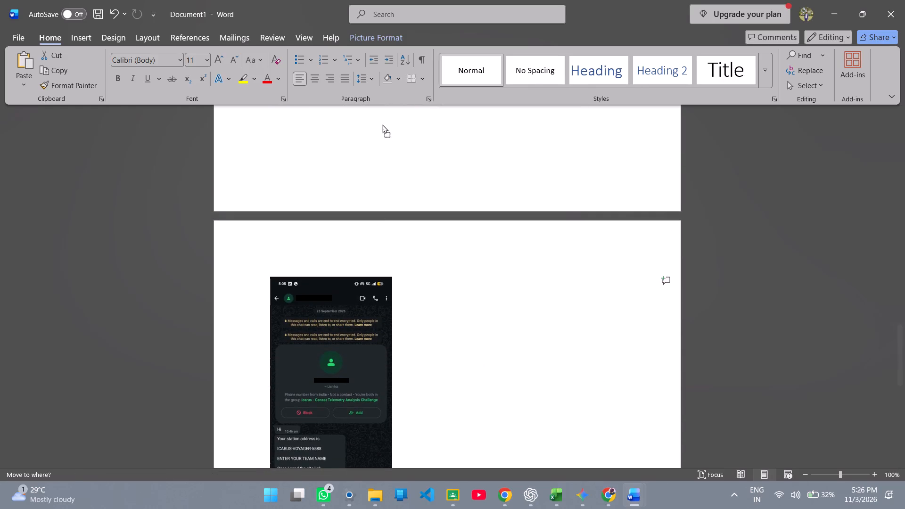
drag(382, 124, 382, 123)
Review the order and page layout of all screenshots from the ICARUS poster to the document's last page.
scroll(440, 271, up, 3)
scroll(440, 271, down, 9)
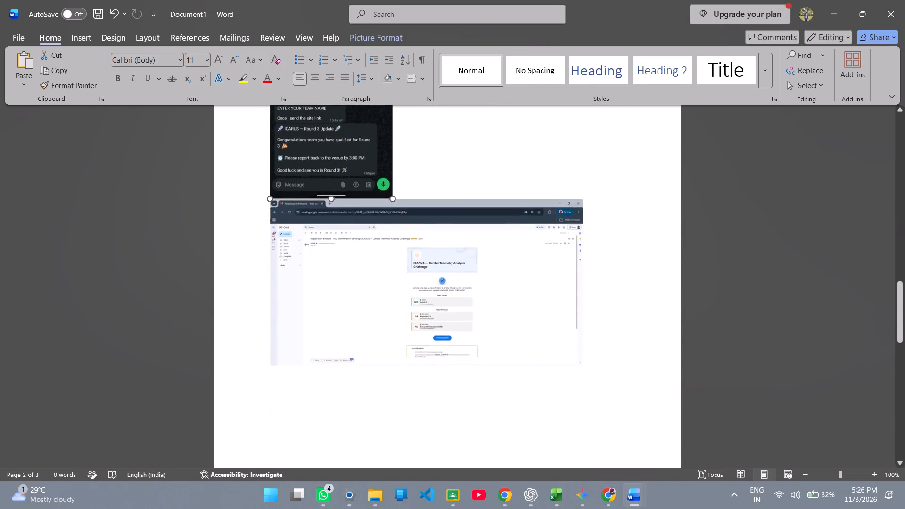
scroll(440, 271, up, 17)
scroll(440, 271, up, 5)
scroll(440, 271, down, 2)
scroll(440, 271, up, 1)
scroll(440, 271, down, 5)
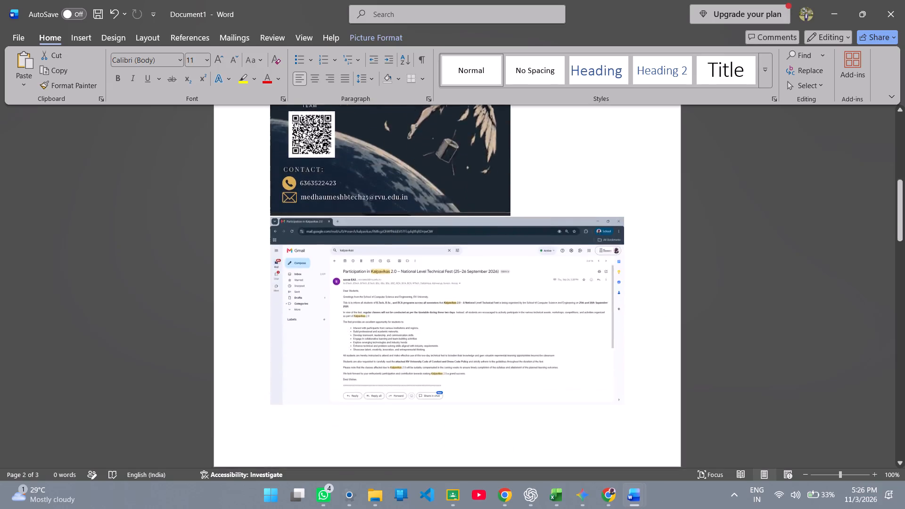
scroll(440, 271, down, 4)
scroll(440, 271, down, 18)
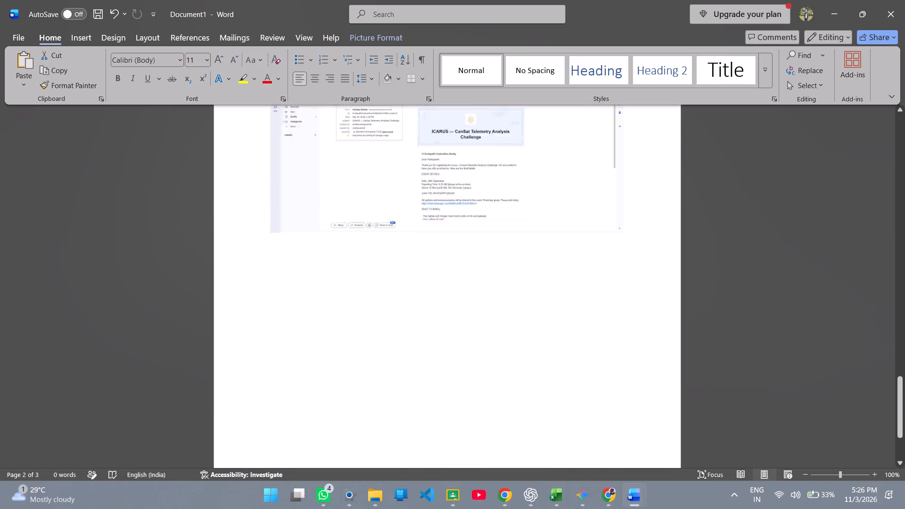
scroll(440, 271, down, 11)
scroll(440, 271, up, 1)
scroll(440, 271, down, 1)
scroll(440, 271, up, 13)
scroll(440, 271, down, 18)
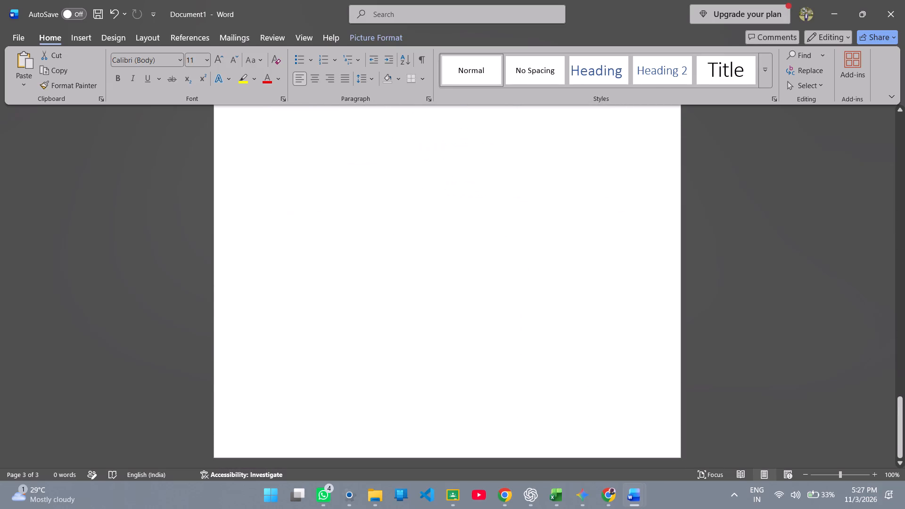
Start saving the document as a new file on this PC, choosing the Downloads folder as the location.
key(ctrl+s)
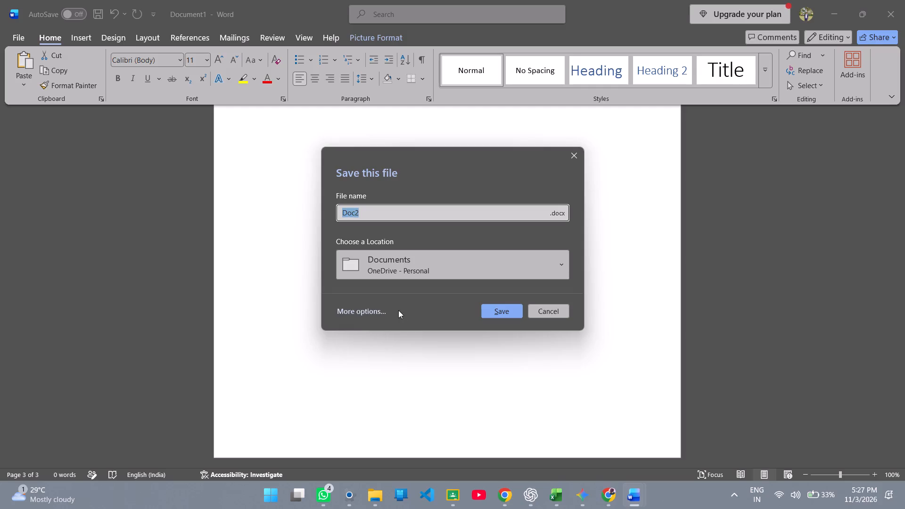
click(346, 314)
click(32, 168)
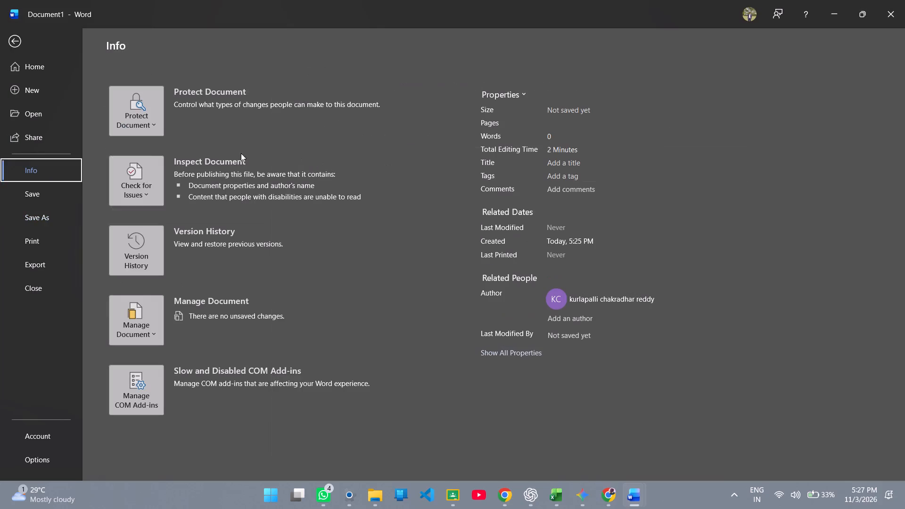
click(53, 200)
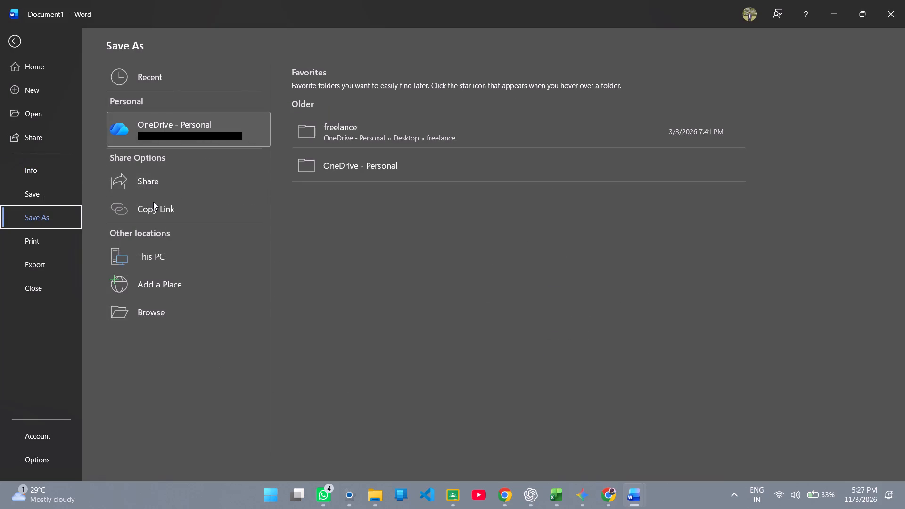
click(194, 253)
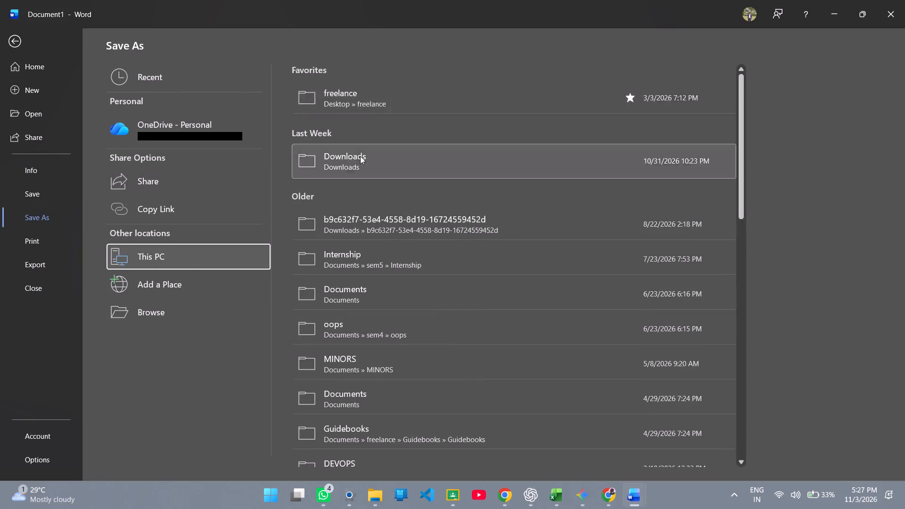
click(360, 156)
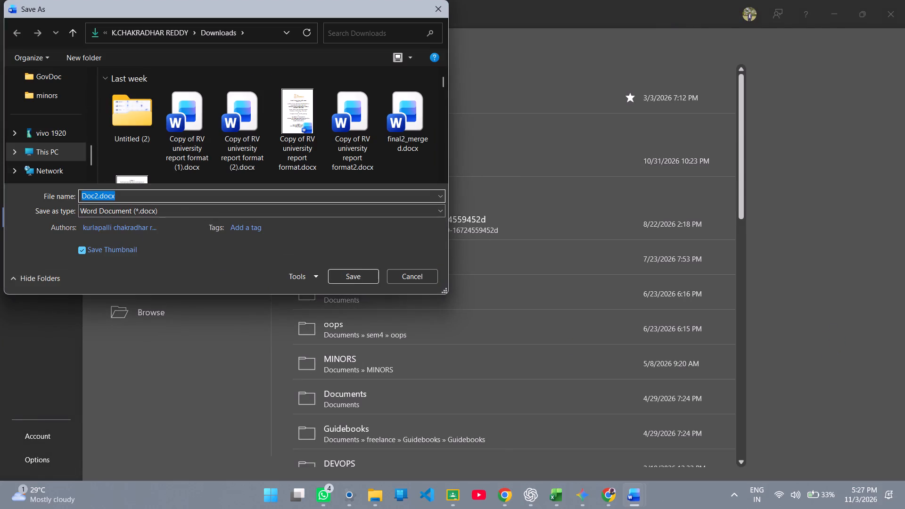
Replace the suggested file name in the Save As dialog with the prefix proof_.
key(BackSpace)
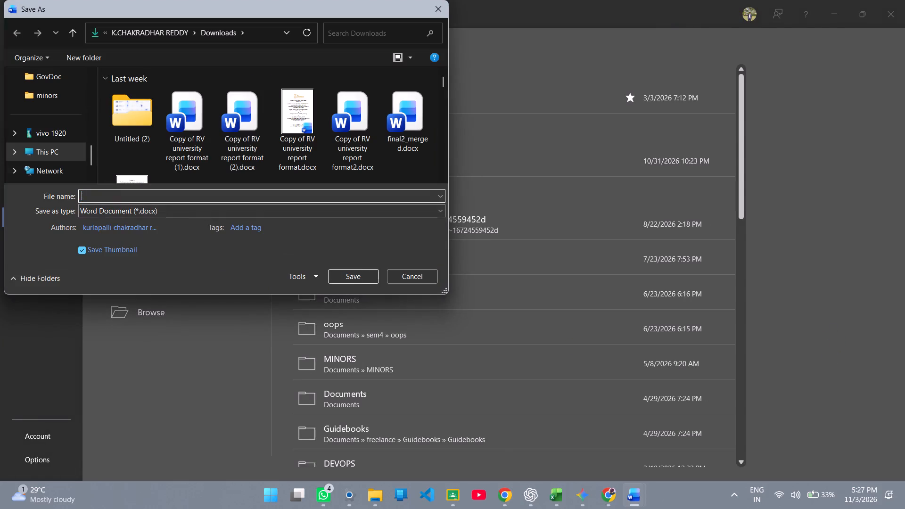
text(pro)
text(of)
key(space)
key(BackSpace)
key(shift+underscore)
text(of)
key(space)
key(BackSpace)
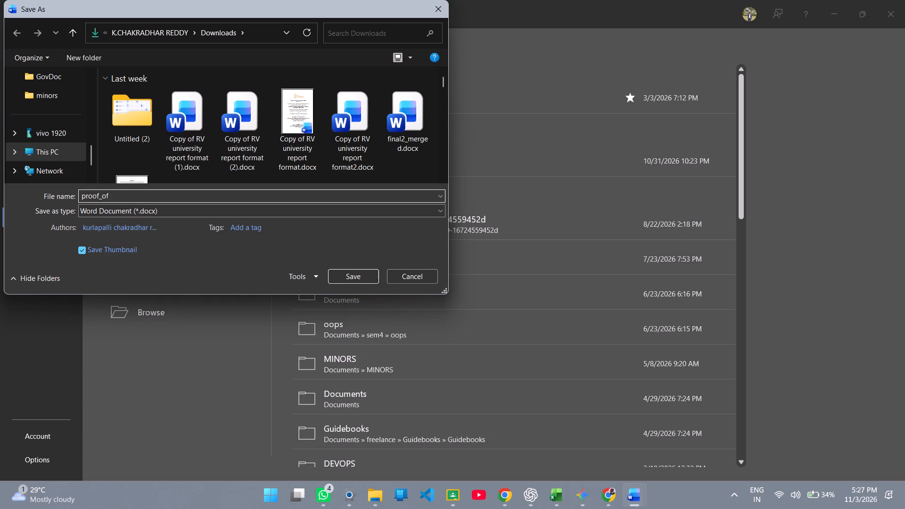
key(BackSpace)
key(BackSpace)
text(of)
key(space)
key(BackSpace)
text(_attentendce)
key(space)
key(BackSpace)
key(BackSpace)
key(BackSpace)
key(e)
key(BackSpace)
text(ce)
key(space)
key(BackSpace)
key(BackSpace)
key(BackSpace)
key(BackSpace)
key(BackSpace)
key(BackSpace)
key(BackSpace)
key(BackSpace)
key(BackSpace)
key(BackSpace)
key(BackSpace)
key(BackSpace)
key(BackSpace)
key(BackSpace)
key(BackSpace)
Complete the file name so that it reads proof_for_25thsep.
text(for)
key(shift+underscore)
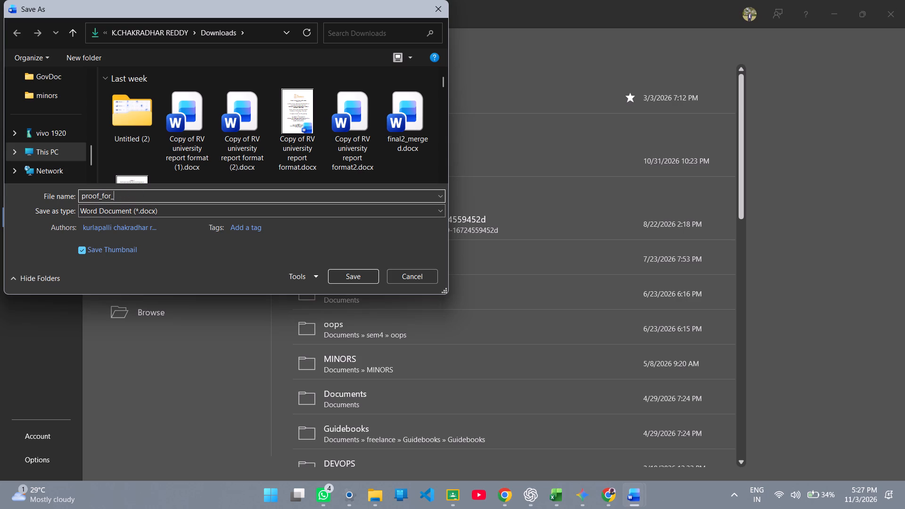
text(25)
text(thsep)
Set the file format for saving the document to PDF (*.pdf).
scroll(144, 195, up, 1)
click(148, 206)
click(101, 278)
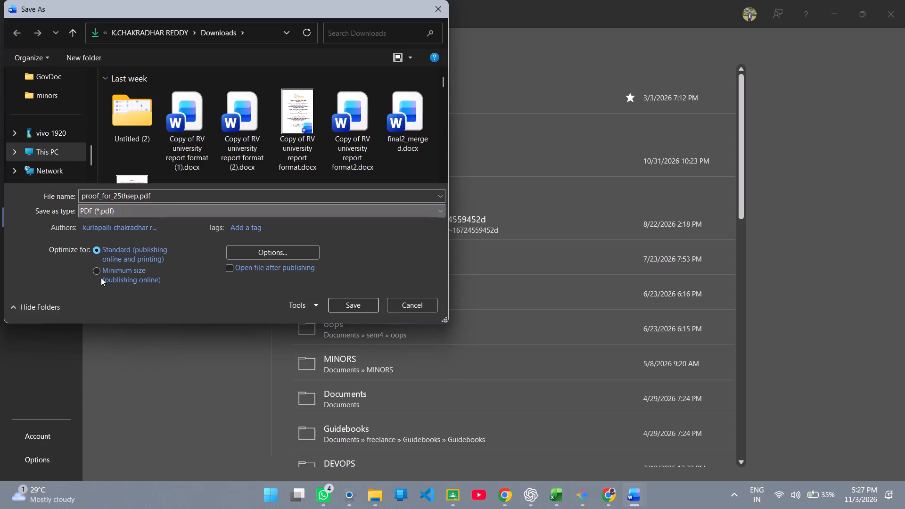
Choose the Downloads folder as the save location for the PDF.
scroll(56, 164, down, 4)
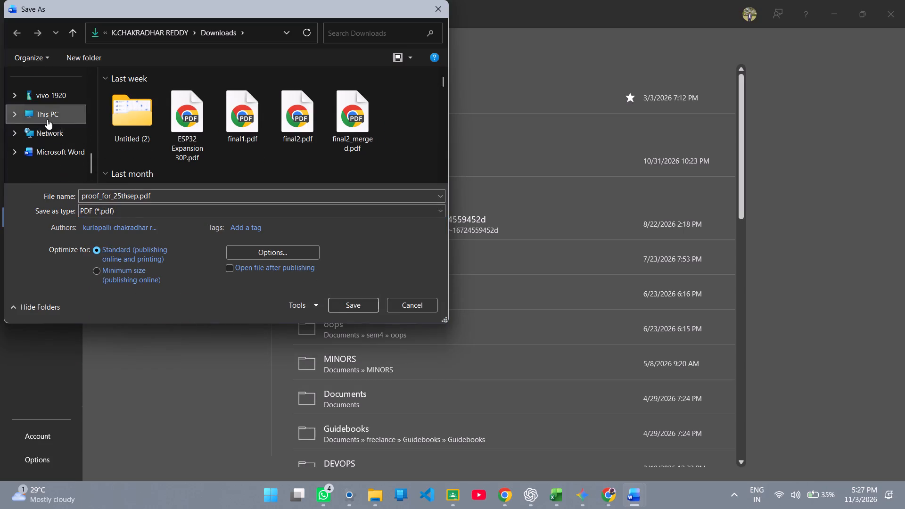
scroll(47, 119, up, 3)
click(40, 82)
scroll(29, 90, up, 1)
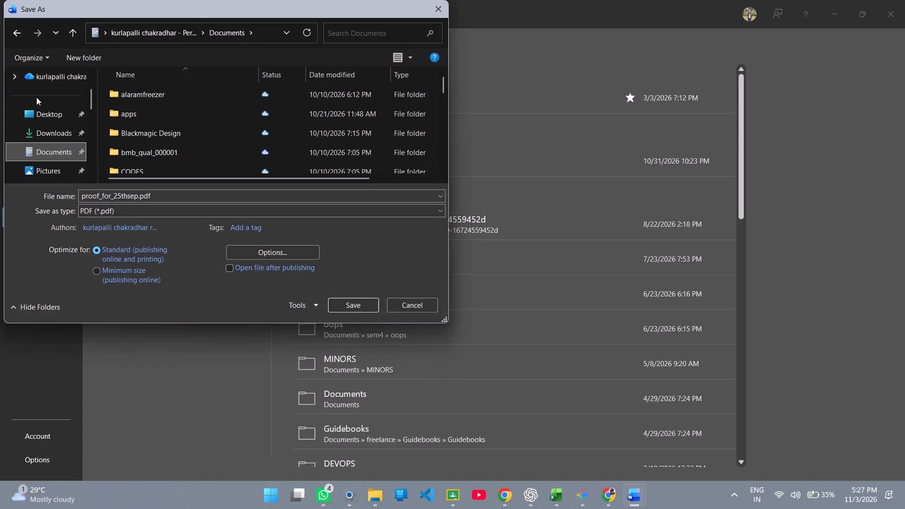
click(50, 137)
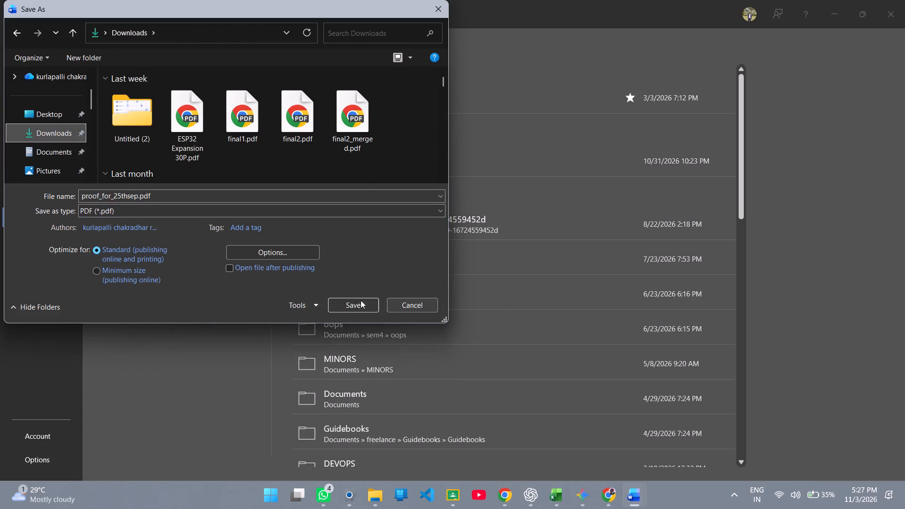
Save the document as proof_for_25thsep.pdf in the Downloads folder.
click(361, 300)
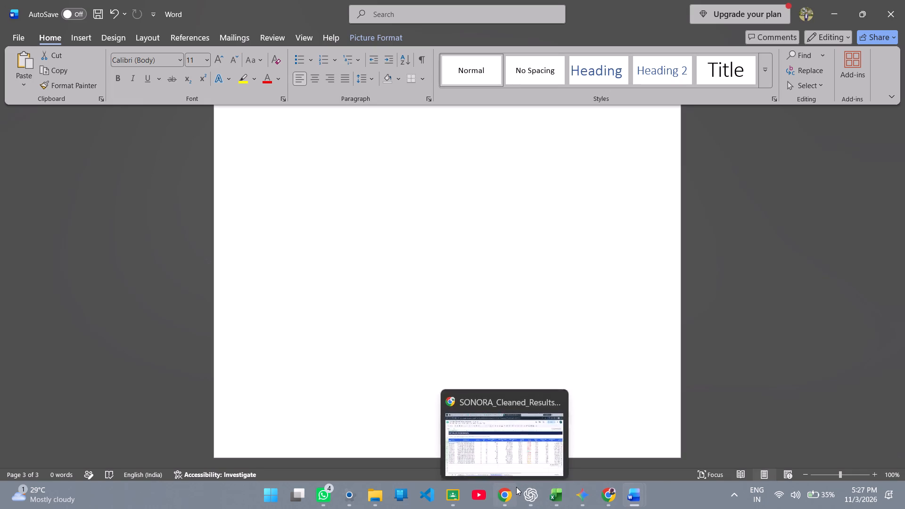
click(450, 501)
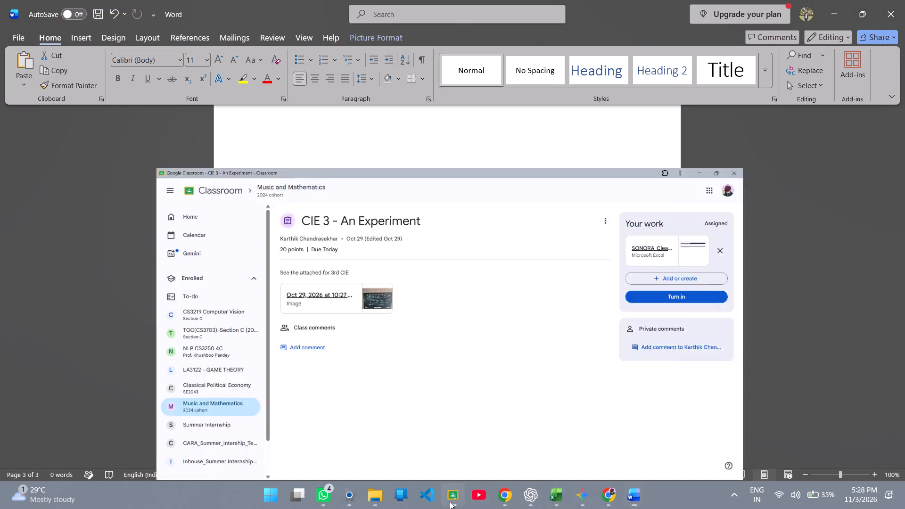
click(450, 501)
click(610, 499)
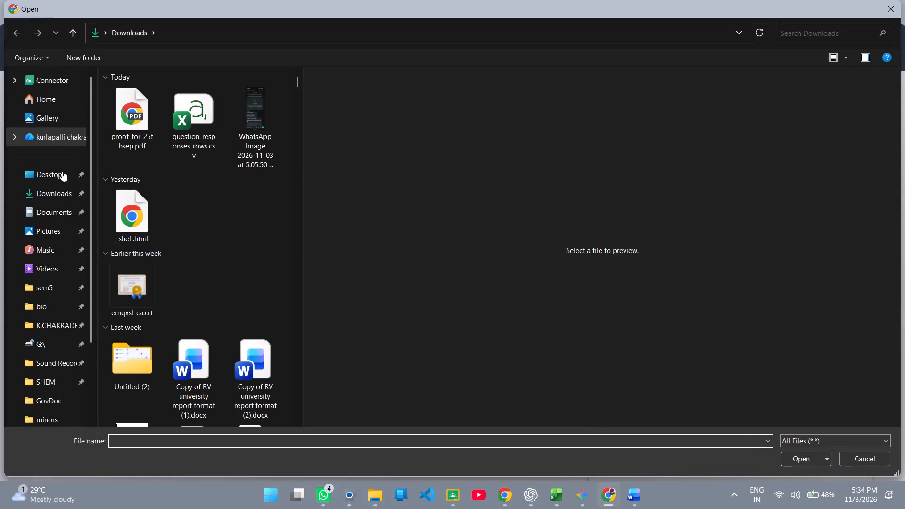
click(112, 127)
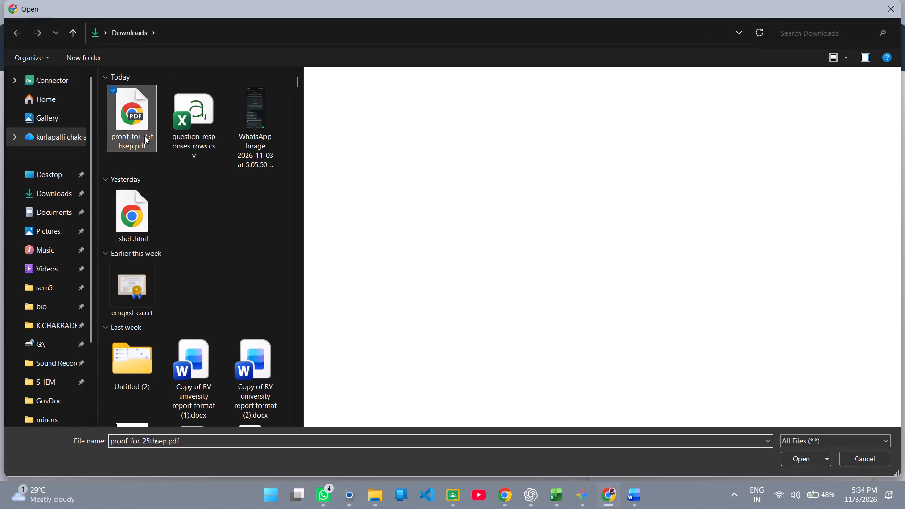
click(805, 455)
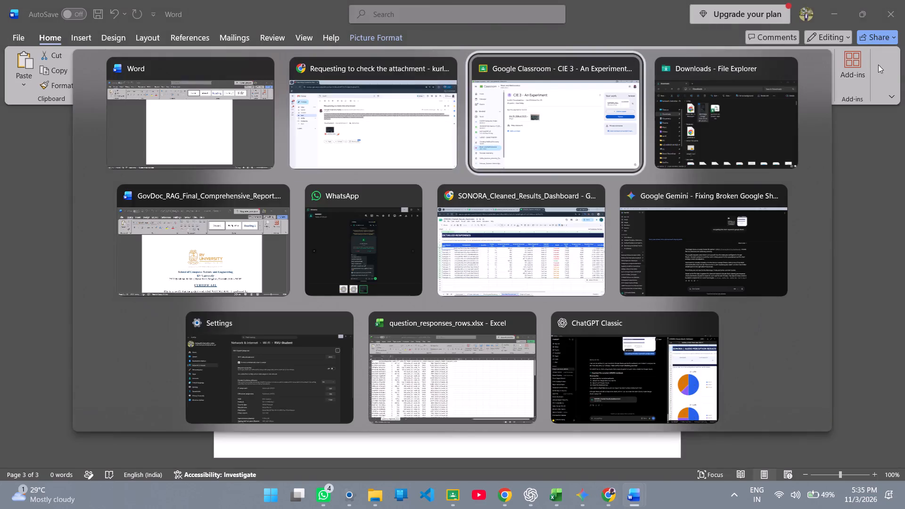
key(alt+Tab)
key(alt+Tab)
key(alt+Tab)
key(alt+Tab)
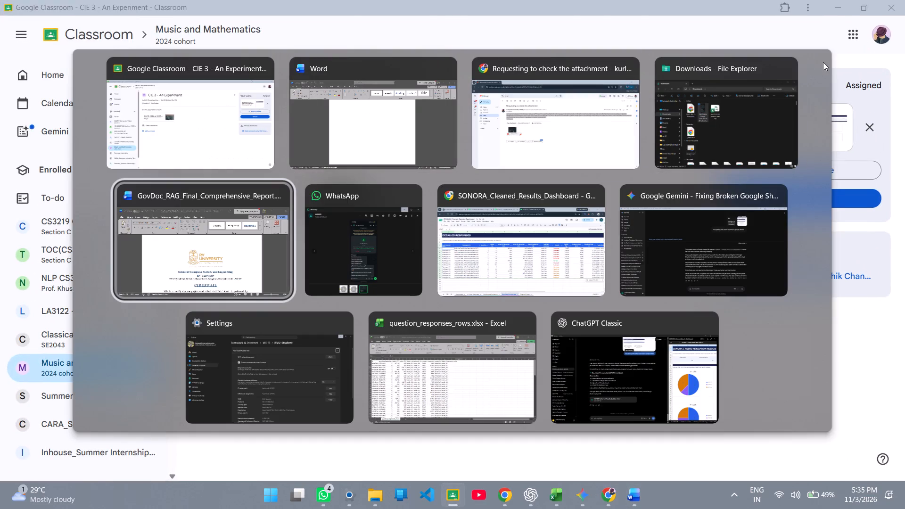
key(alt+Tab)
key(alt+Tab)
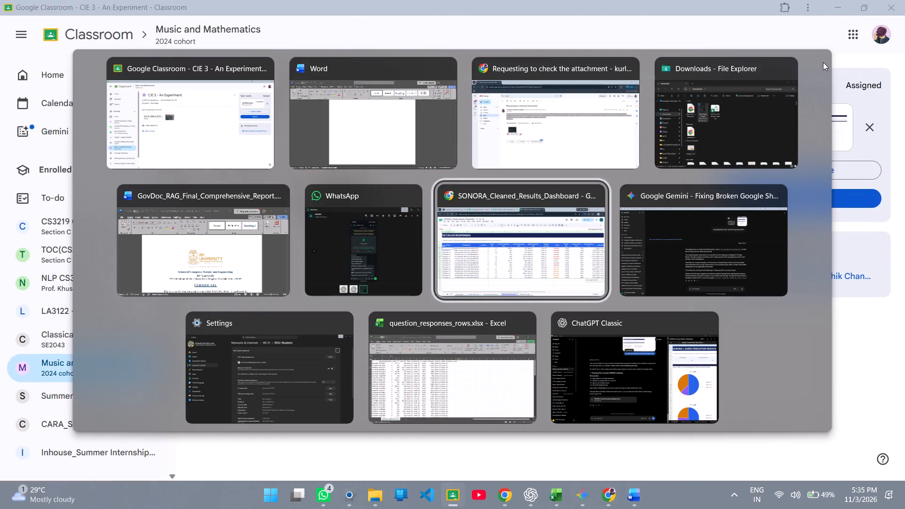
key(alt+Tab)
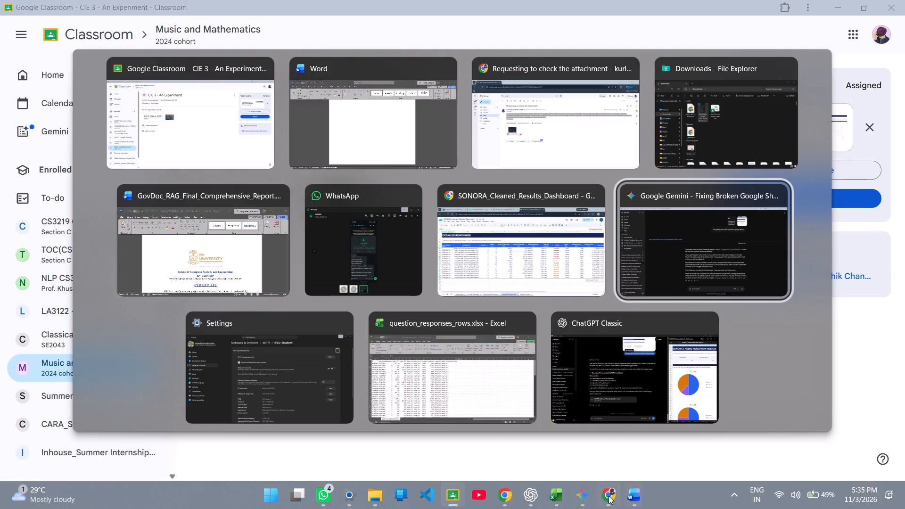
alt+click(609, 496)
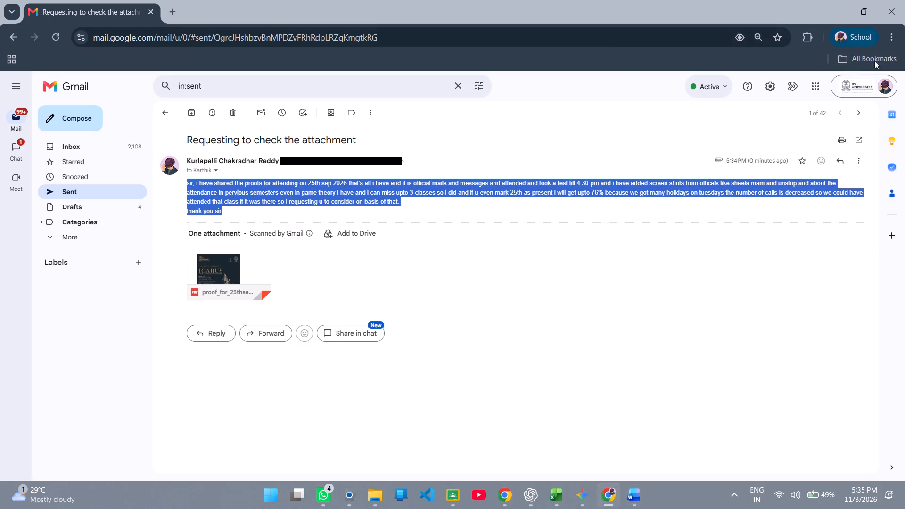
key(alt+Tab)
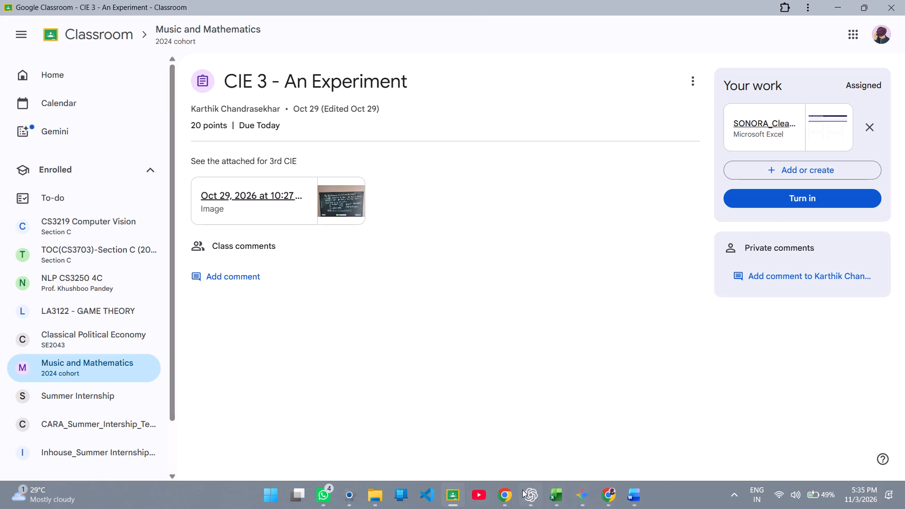
Switch to the Chrome window with the SONORA_Cleaned_Results_Dashboard spreadsheet and open a new tab.
click(506, 496)
click(593, 8)
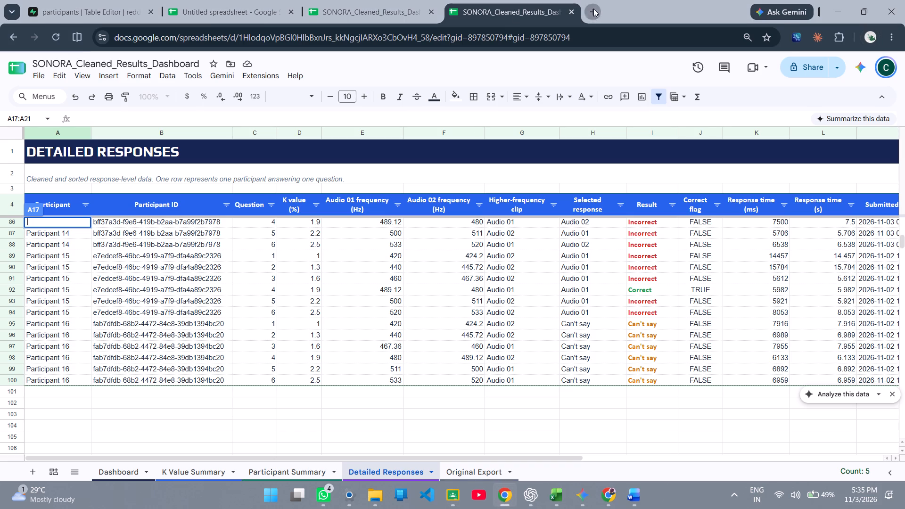
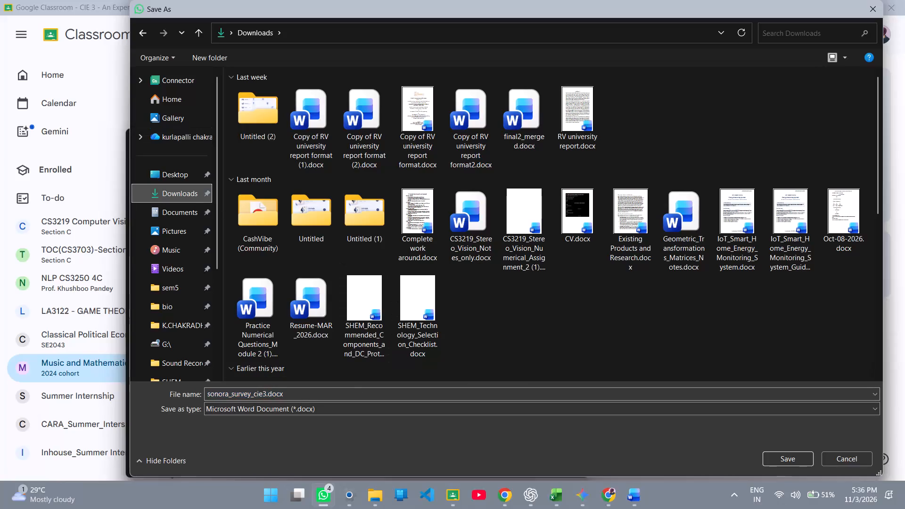
Open the minors folder inside sem5 as the save location for sonora_survey_cie3.docx, keeping the Microsoft Word Document (*.docx) format.
click(172, 289)
click(254, 135)
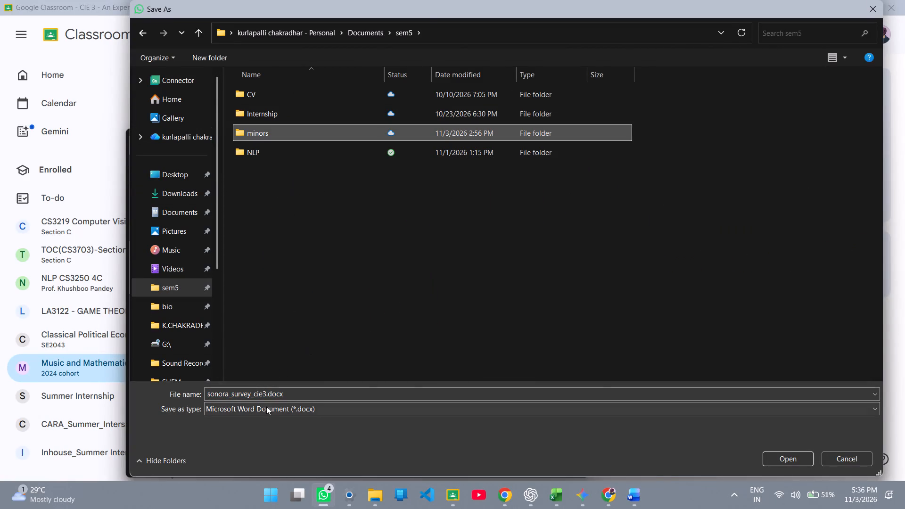
click(265, 410)
double_click(276, 403)
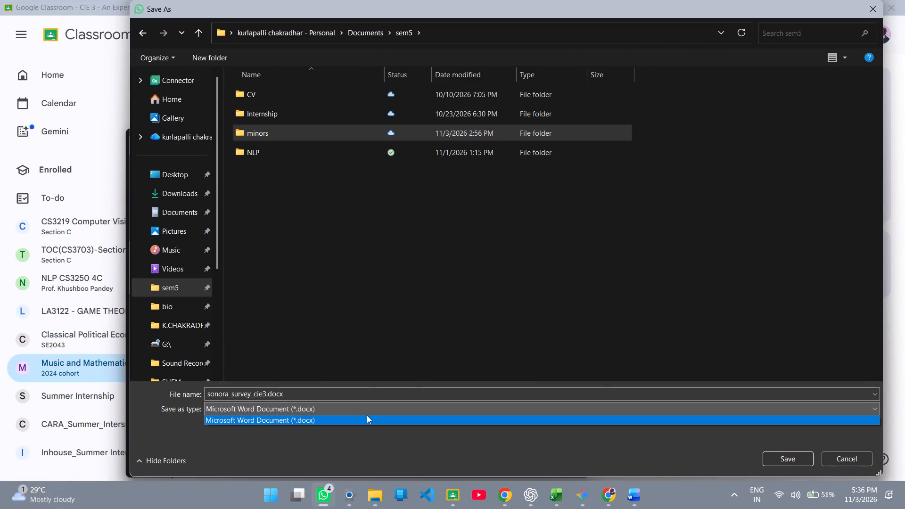
click(367, 415)
click(365, 408)
click(775, 453)
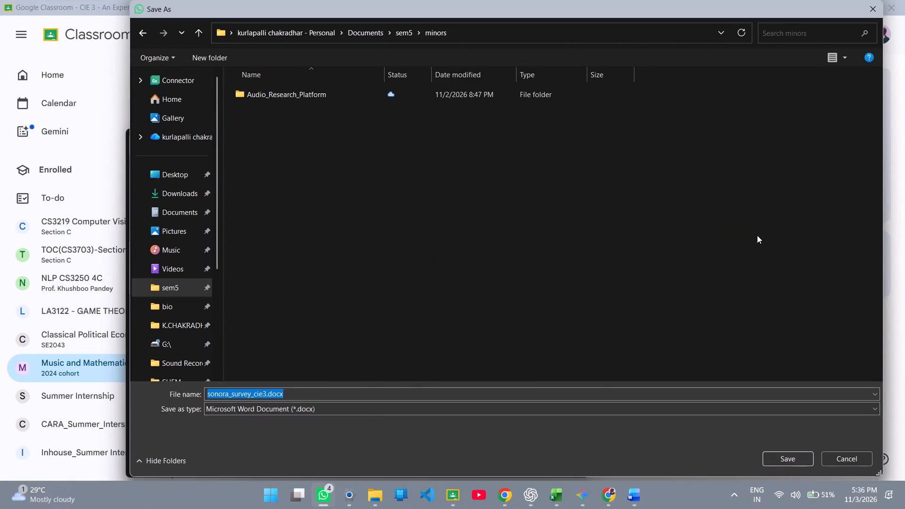
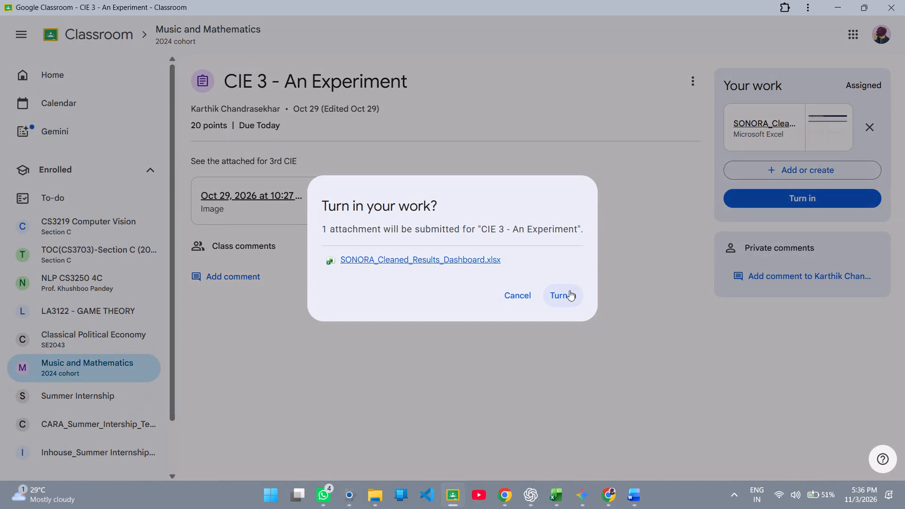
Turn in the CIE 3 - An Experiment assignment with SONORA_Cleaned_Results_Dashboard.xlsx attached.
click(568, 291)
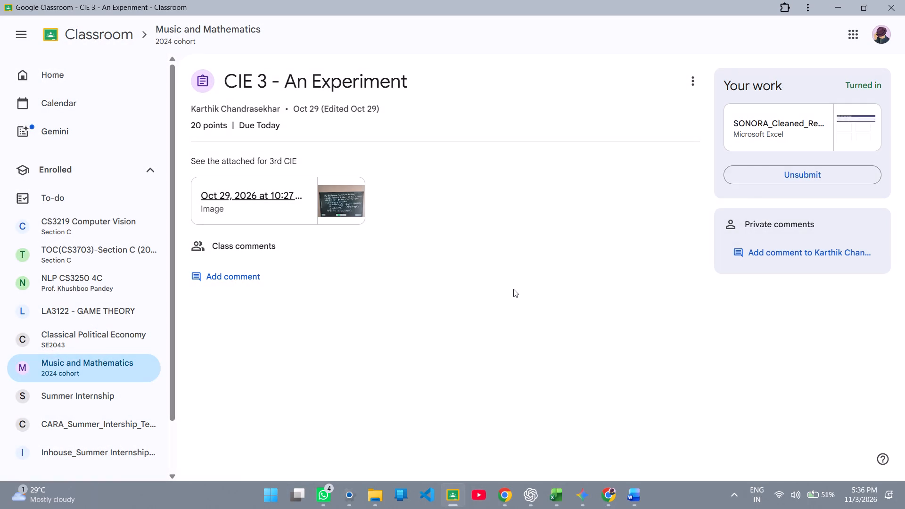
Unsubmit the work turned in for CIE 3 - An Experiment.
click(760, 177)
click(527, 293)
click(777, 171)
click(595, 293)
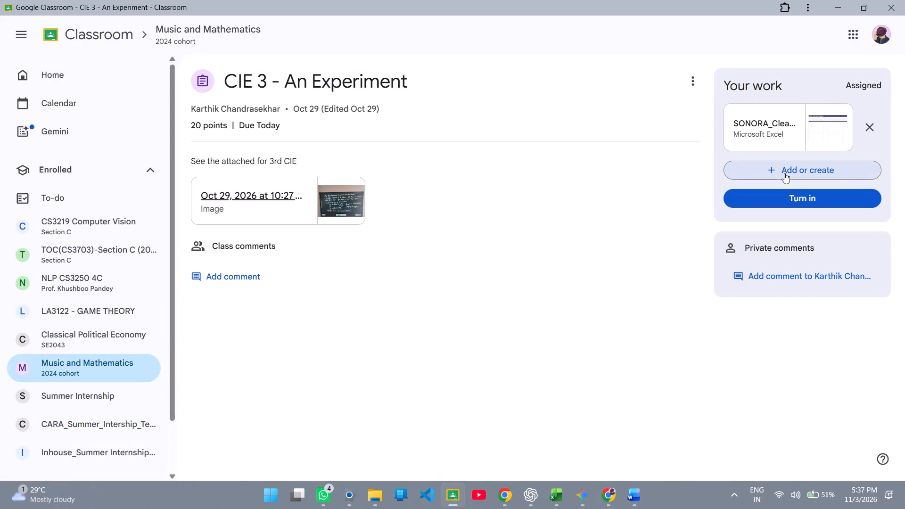
Browse the computer for another file to upload and attach to the CIE 3 - An Experiment work.
click(784, 173)
click(773, 275)
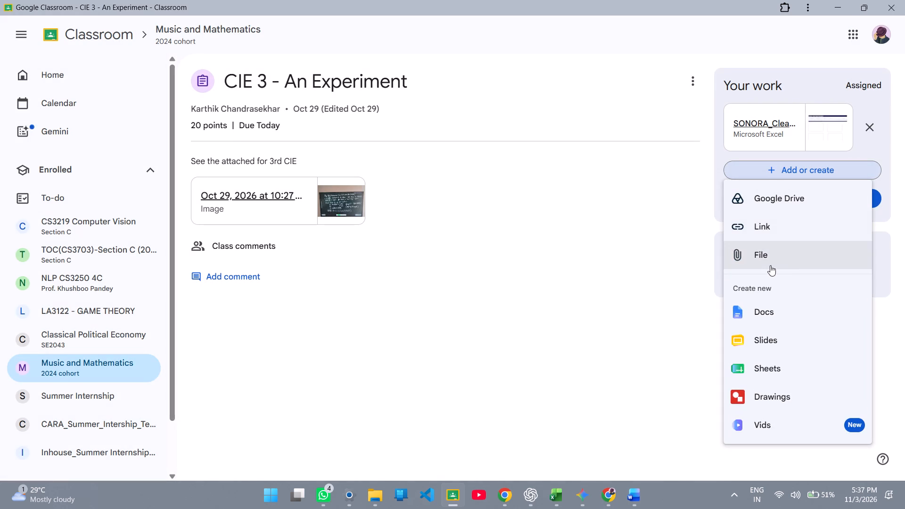
click(770, 265)
click(323, 115)
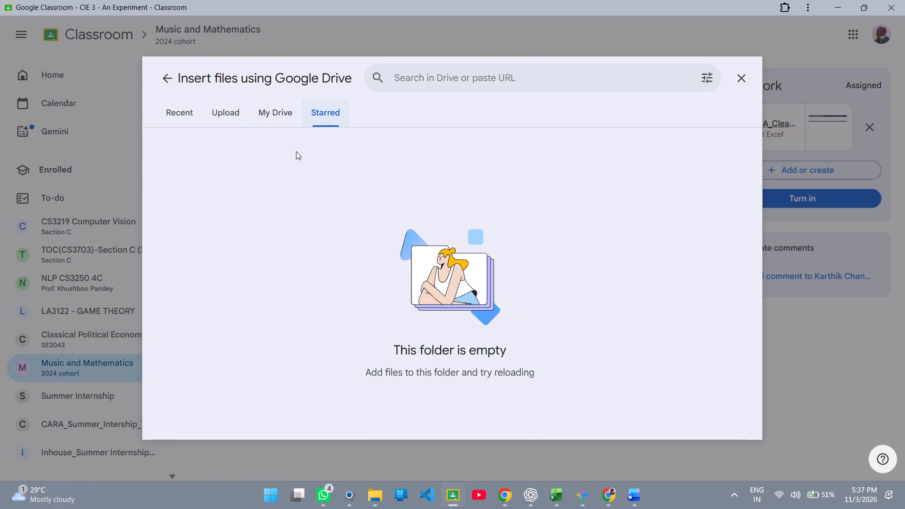
click(231, 113)
click(431, 302)
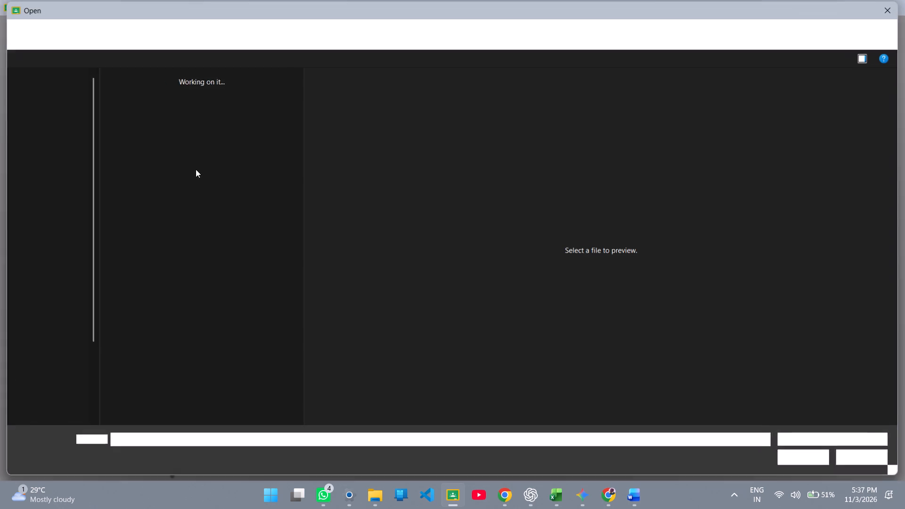
Select the recent file sonora_survey_cie3.docx from the Home location as the file to open.
click(55, 103)
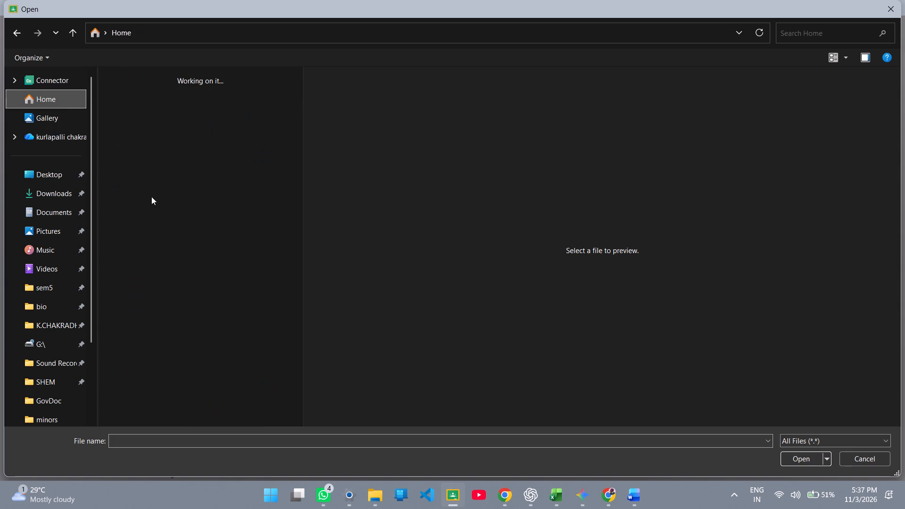
scroll(174, 346, down, 3)
click(151, 271)
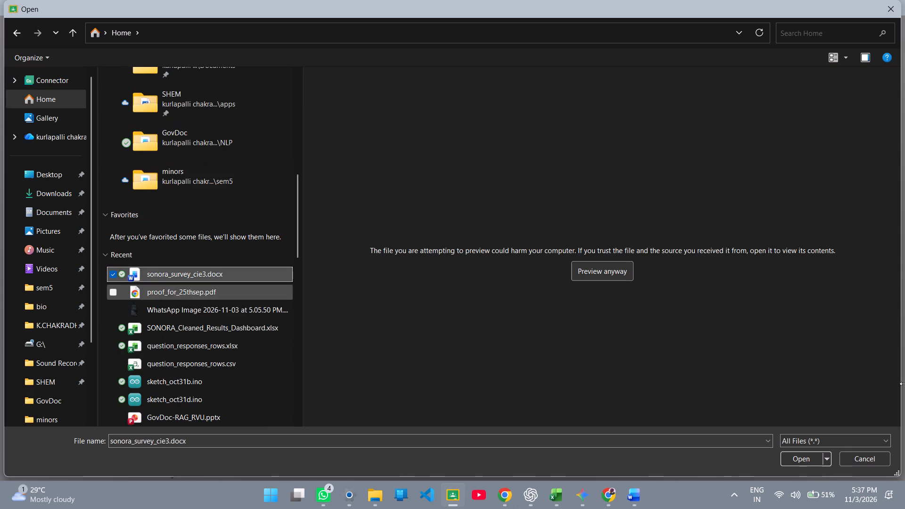
Attach the selected sonora_survey_cie3.docx to the CIE 3 - An Experiment assignment.
click(808, 462)
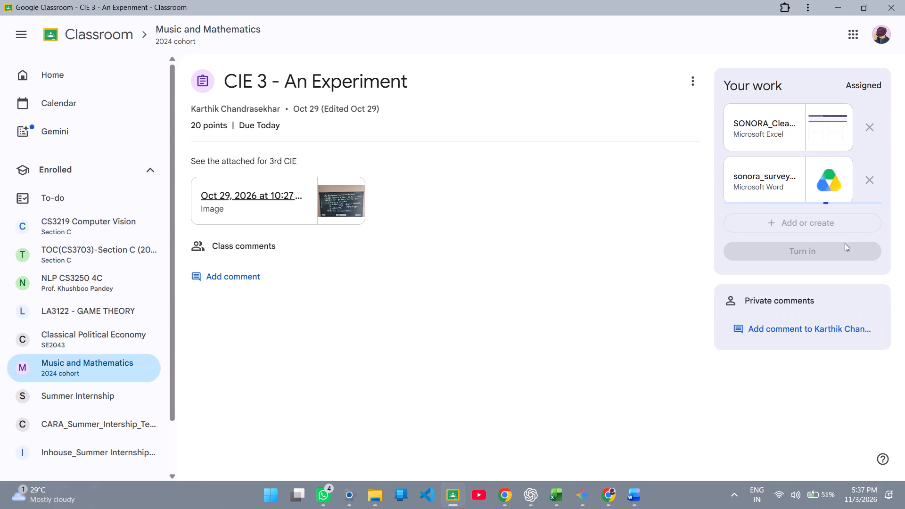
Turn in the CIE 3 - An Experiment assignment with SONORA_Cleaned_Results_Dashboard.xlsx and sonora_survey_cie3.docx attached.
click(812, 249)
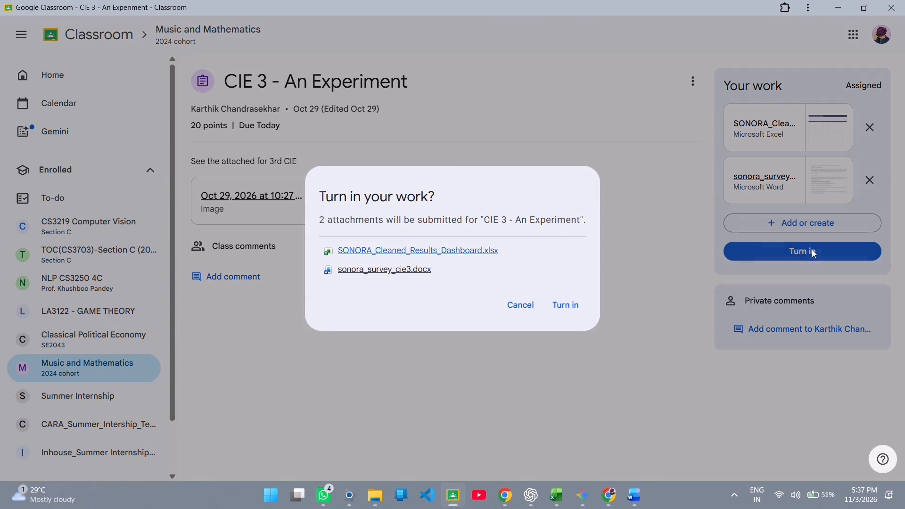
click(580, 299)
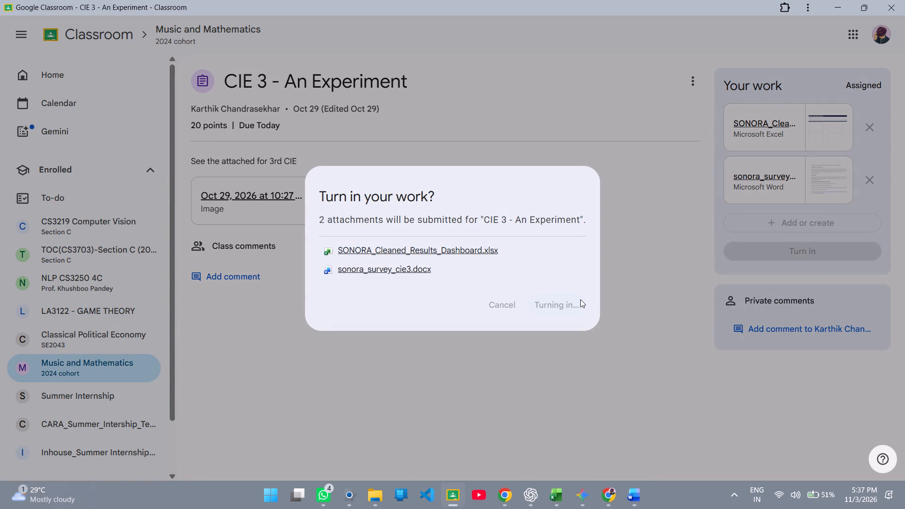
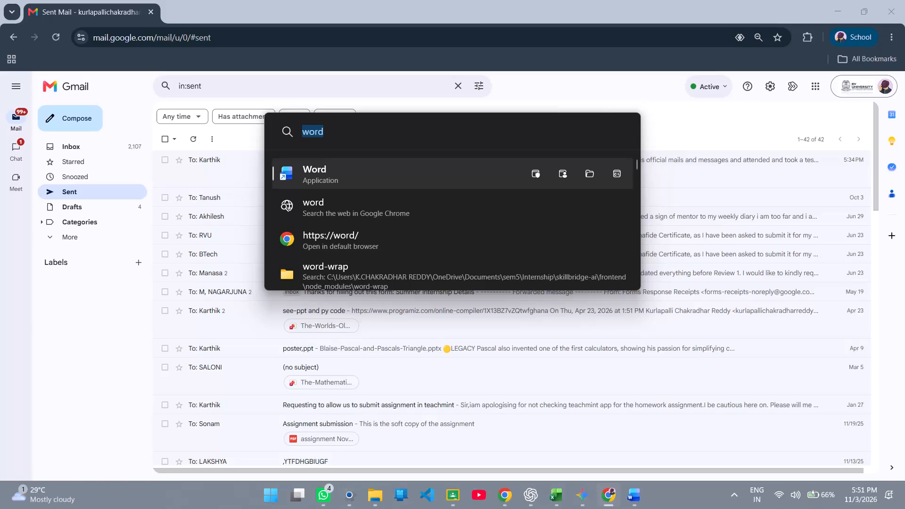
Find and launch the Kuro application.
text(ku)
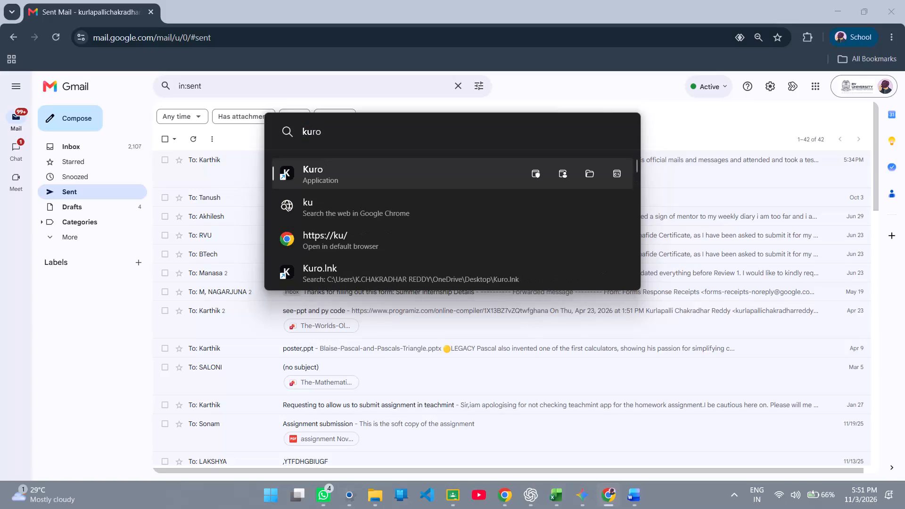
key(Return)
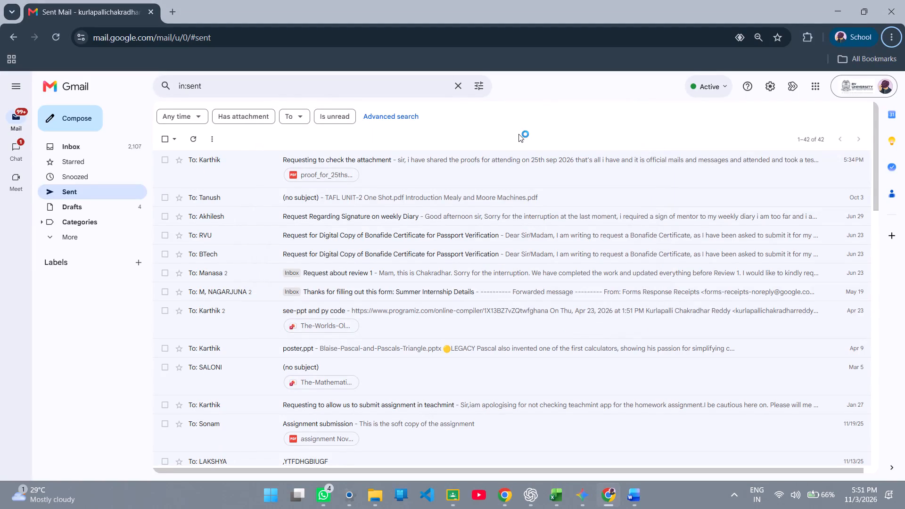